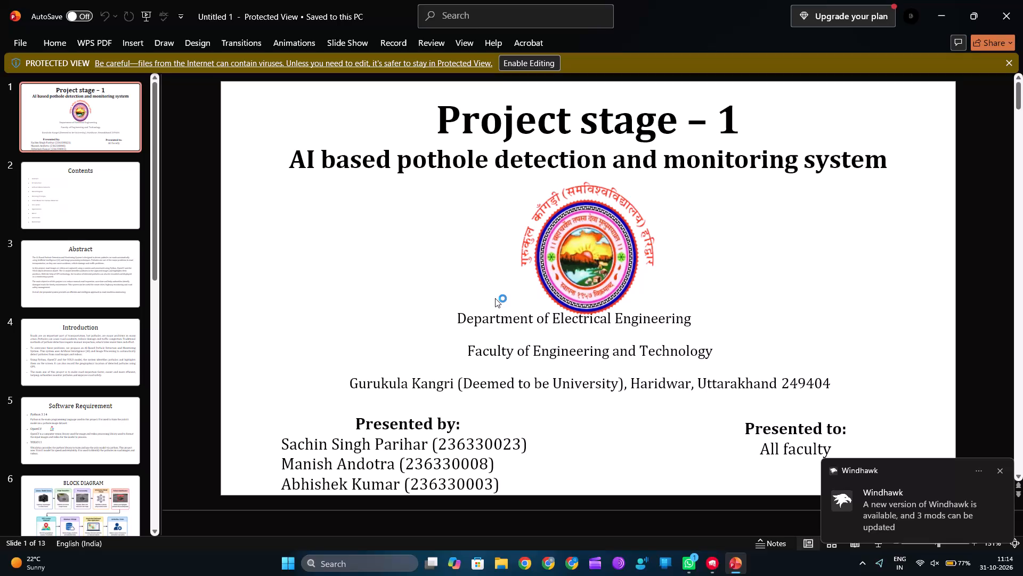
Enable editing for the pothole detection presentation opened in Protected View.
click(506, 65)
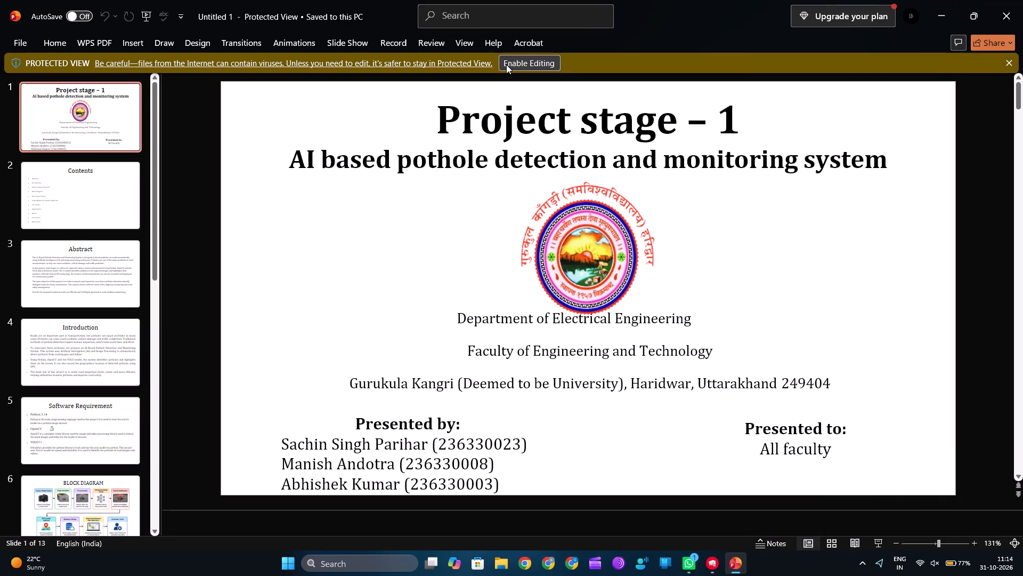
click(506, 65)
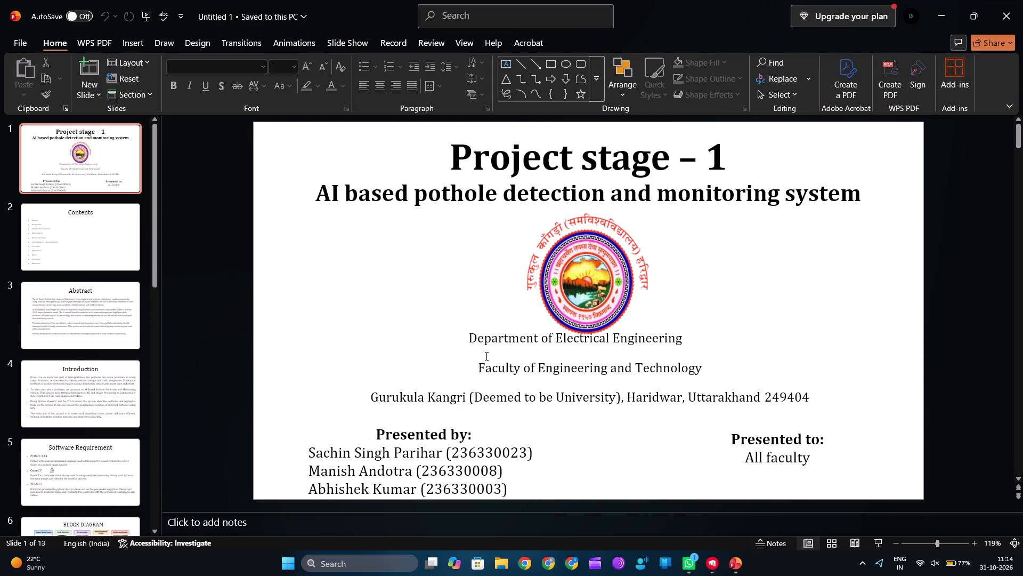
Go to the Contents slide of the presentation to examine it.
key(Down)
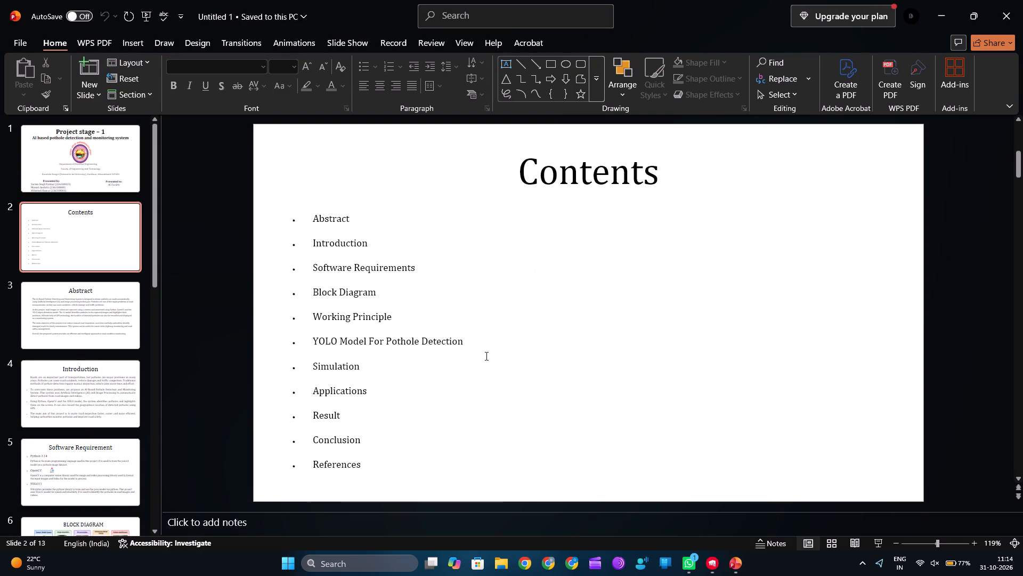
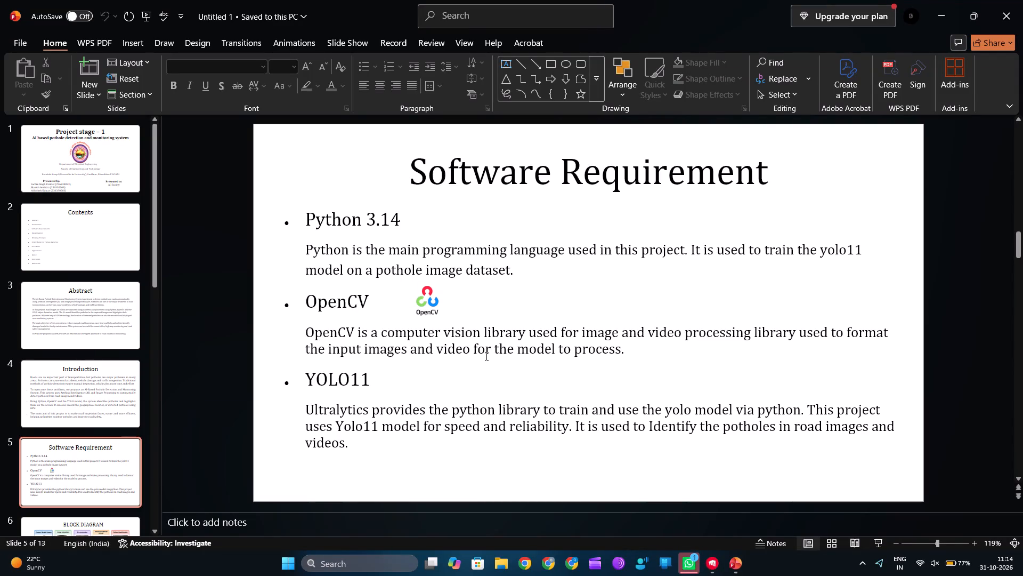
Go back to the title slide, and review the opening slides from there through the Software Requirement slide.
key(Up)
key(Up)
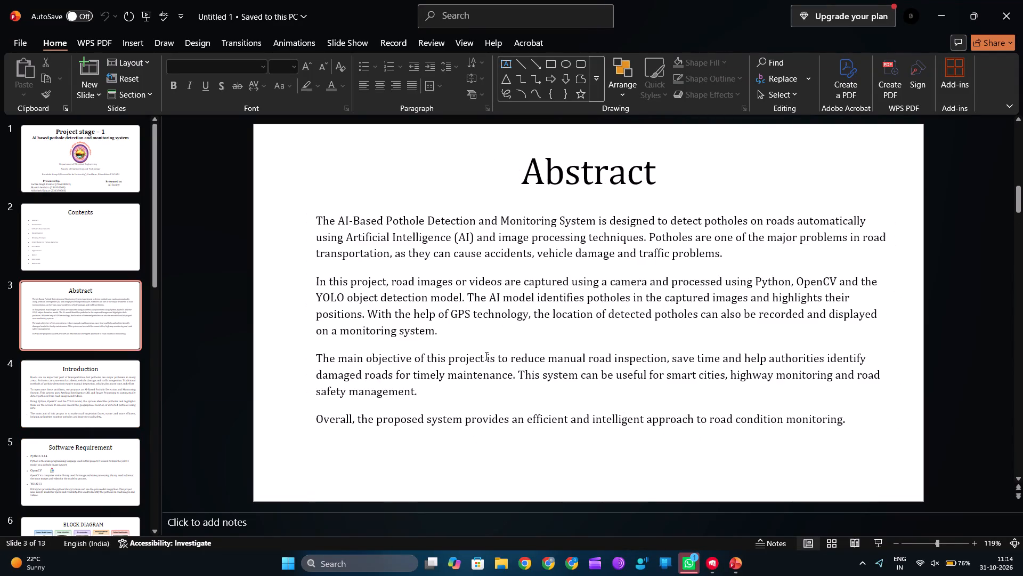
key(Up)
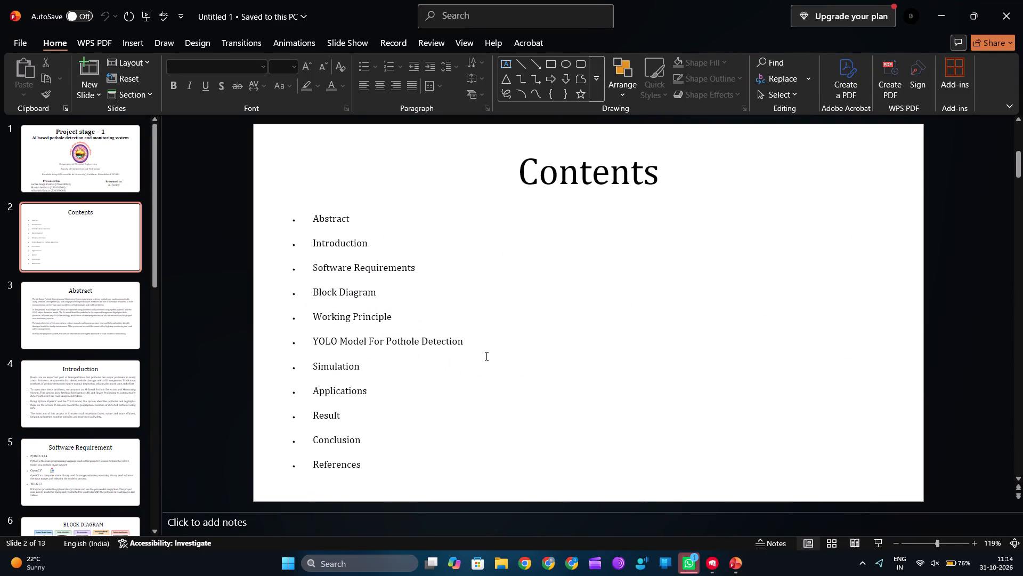
key(Up)
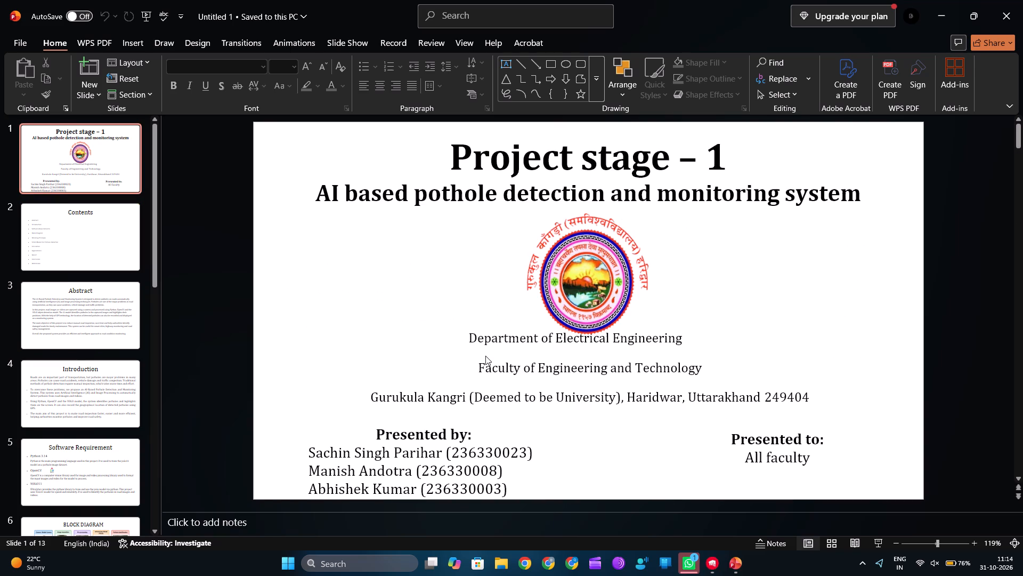
key(Down)
key(Down)
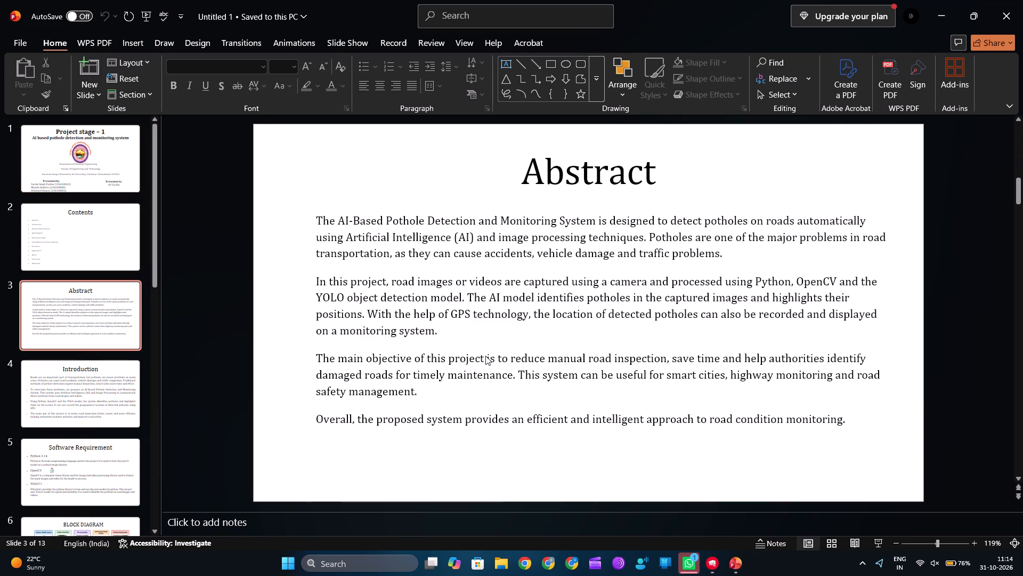
key(Down)
key(Down)
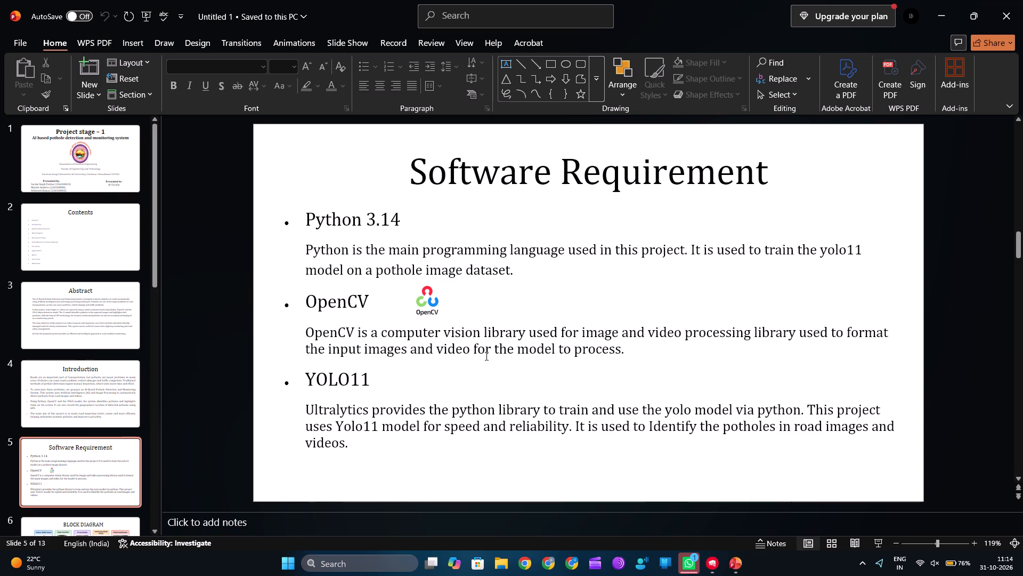
Reduce the font size of the "Working Principle" title on slide 7 to 40.
key(Down)
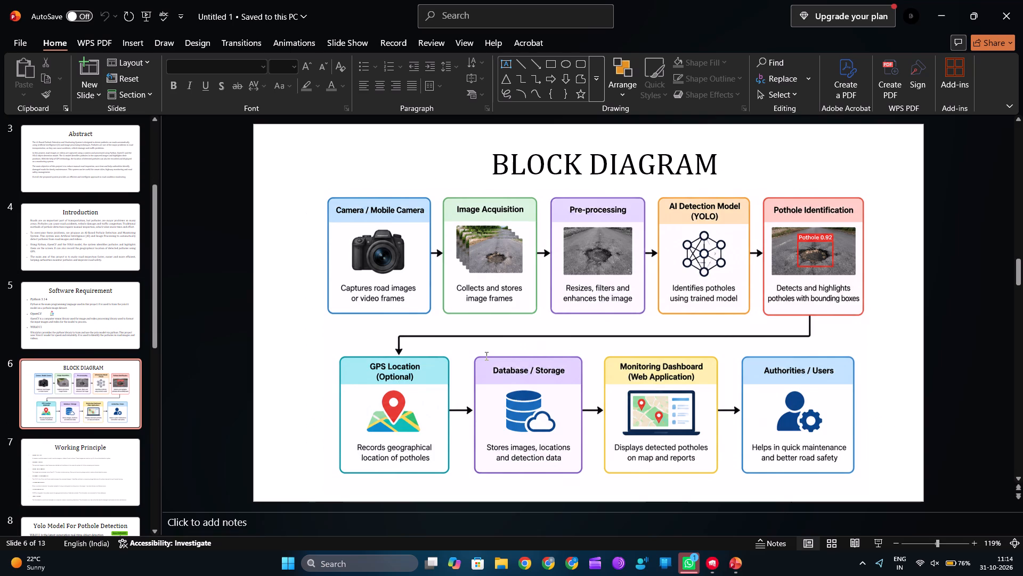
key(Down)
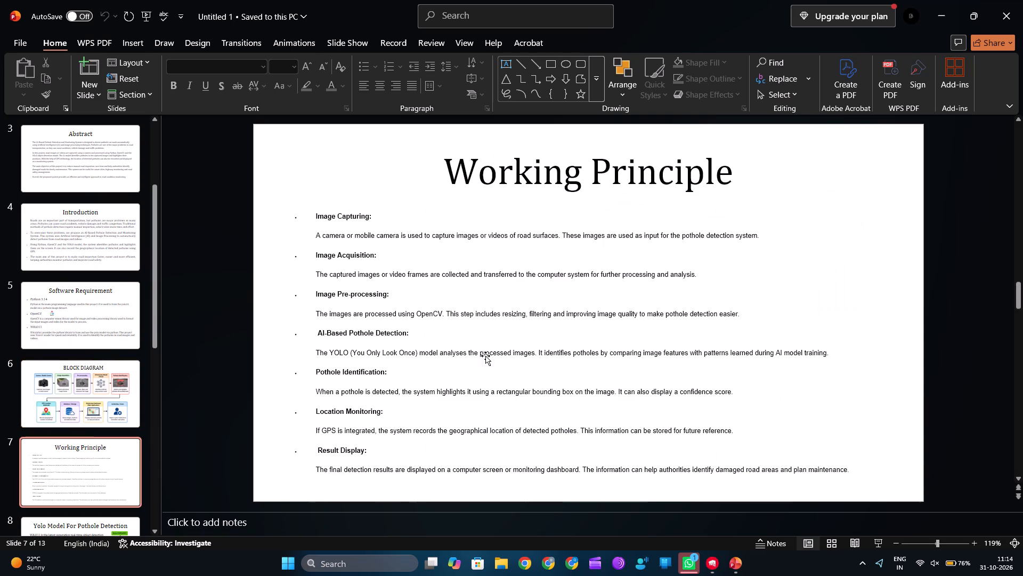
key(Up)
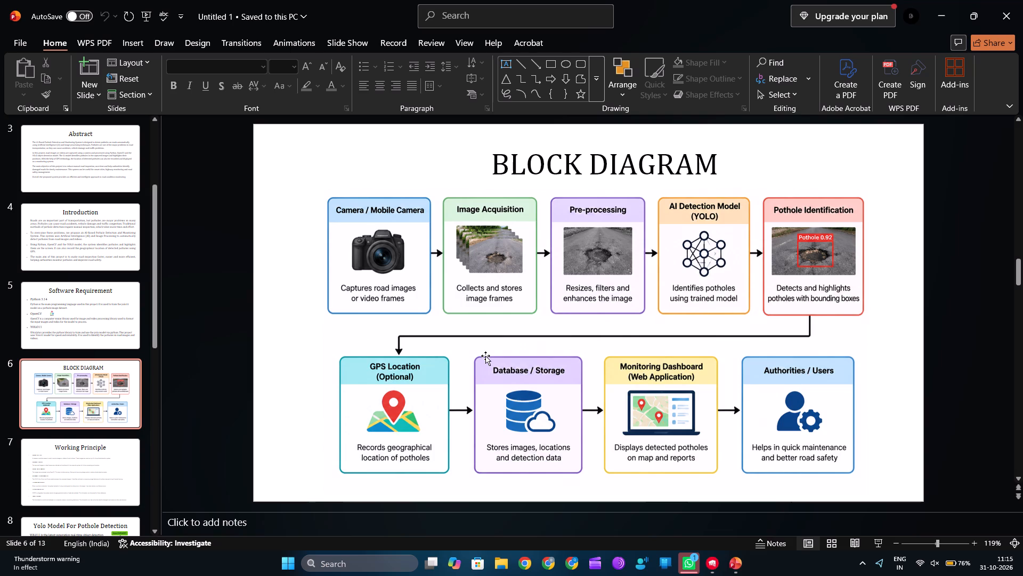
key(Down)
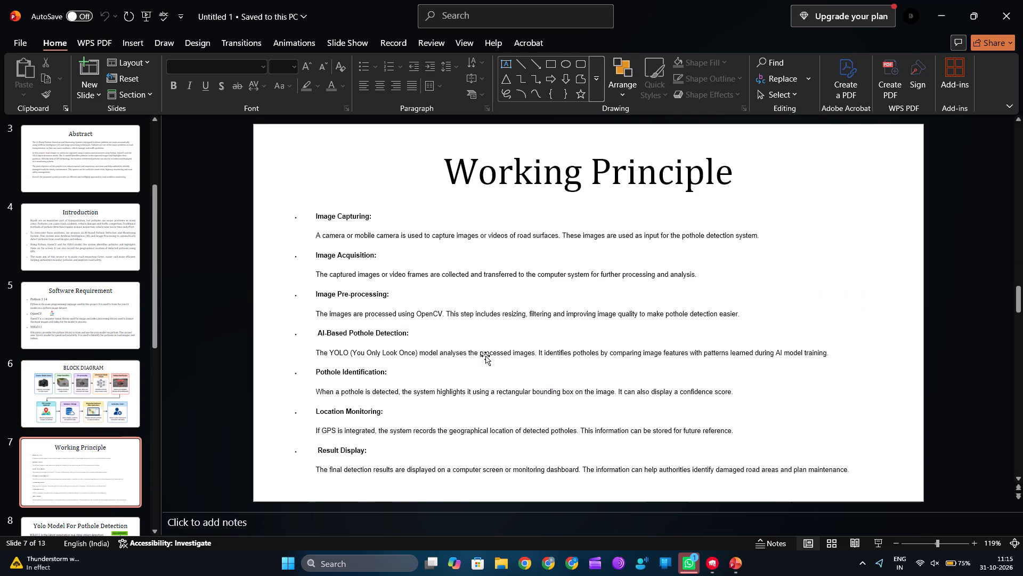
click(534, 170)
key(ctrl+a)
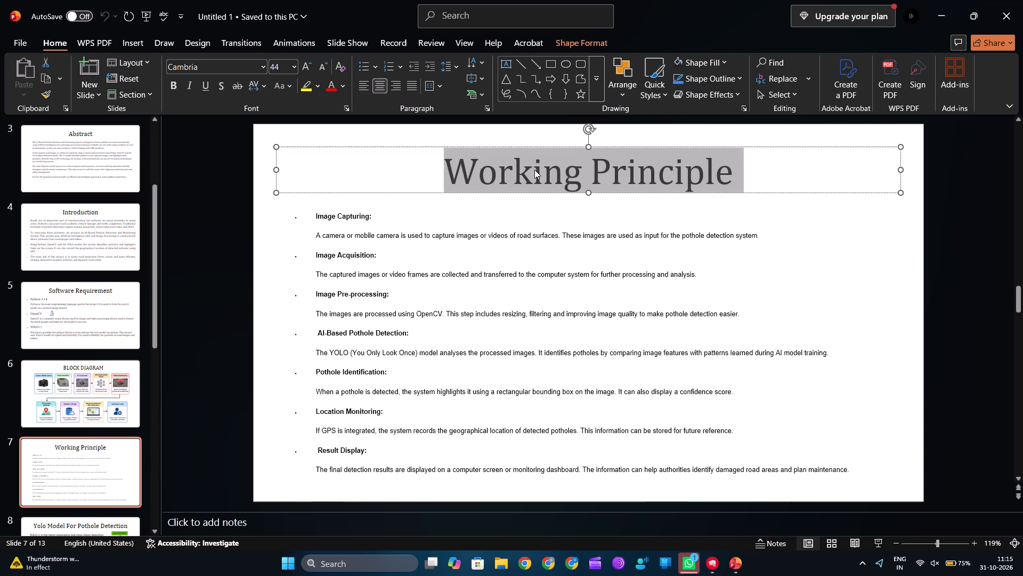
click(318, 66)
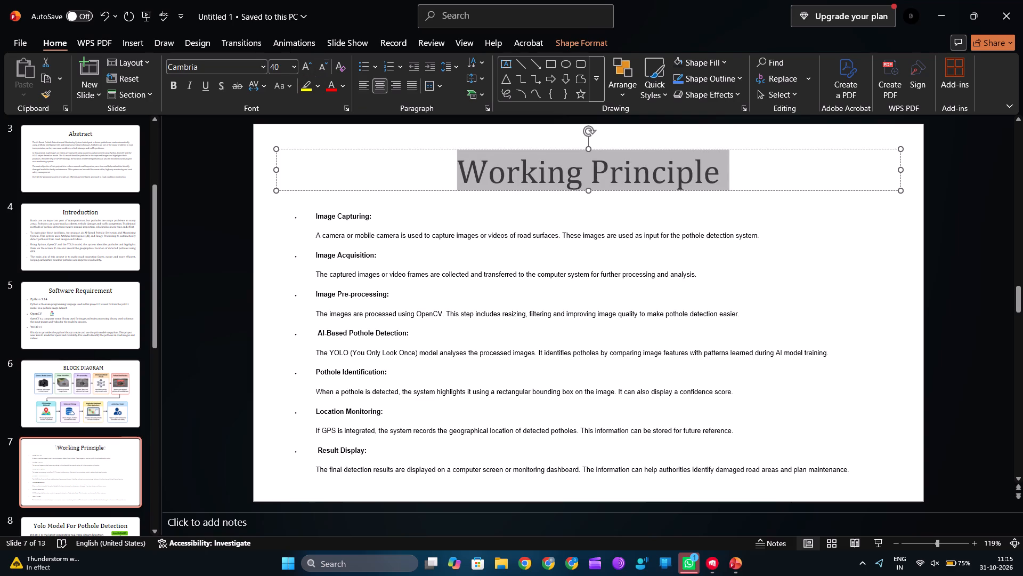
Extend the body text box on the Working Principle slide upward so its top edge sits directly beneath the title.
click(403, 228)
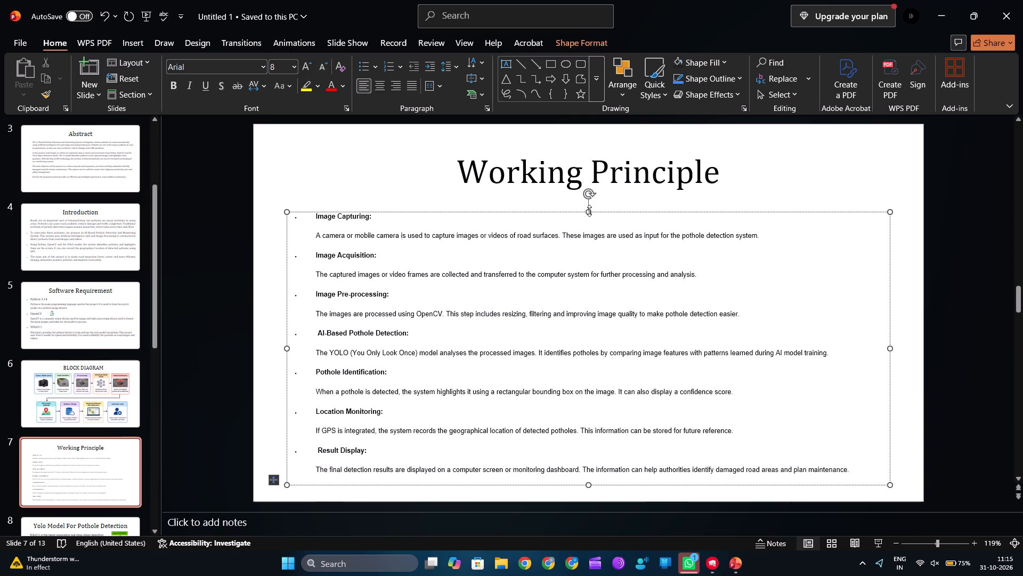
drag(589, 211, 587, 194)
click(587, 194)
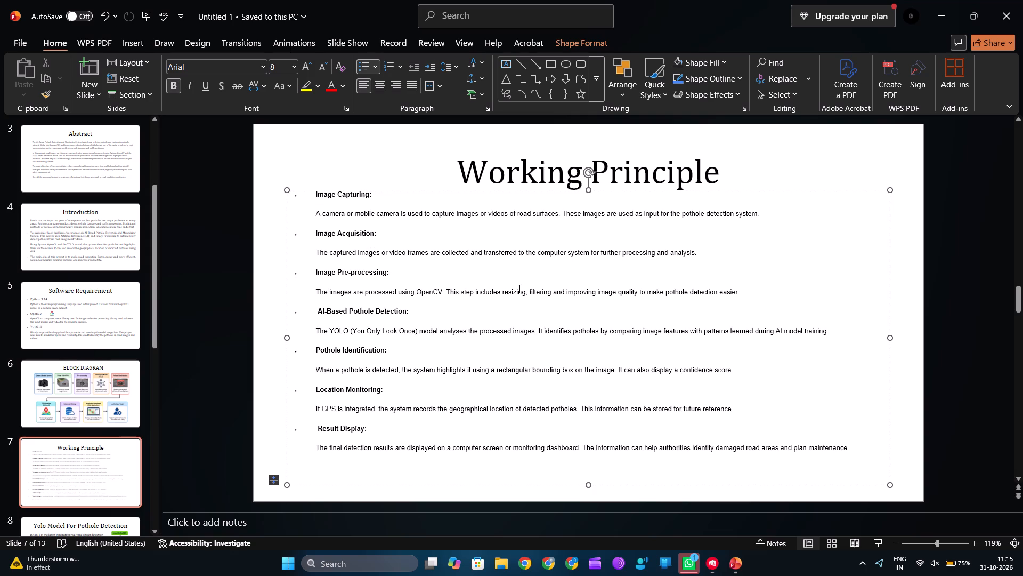
Set the line spacing of all body text on the Working Principle slide to 1.0.
click(497, 301)
key(ctrl+a)
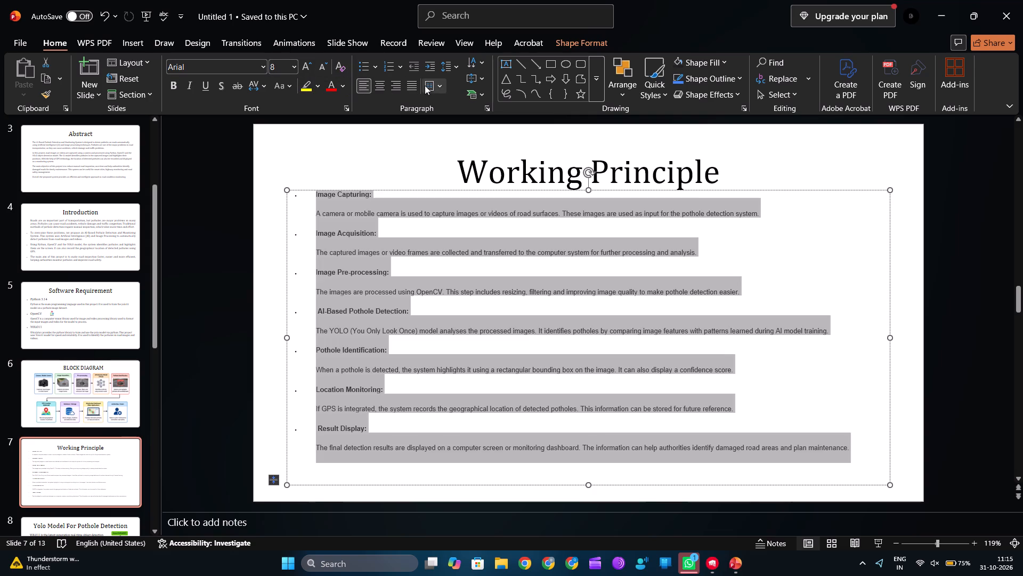
click(454, 66)
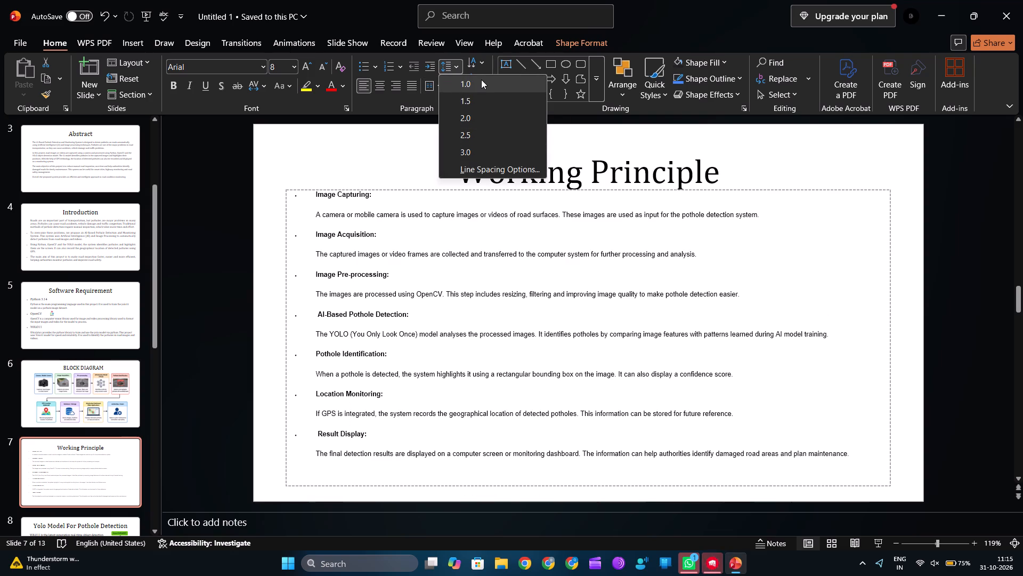
click(481, 79)
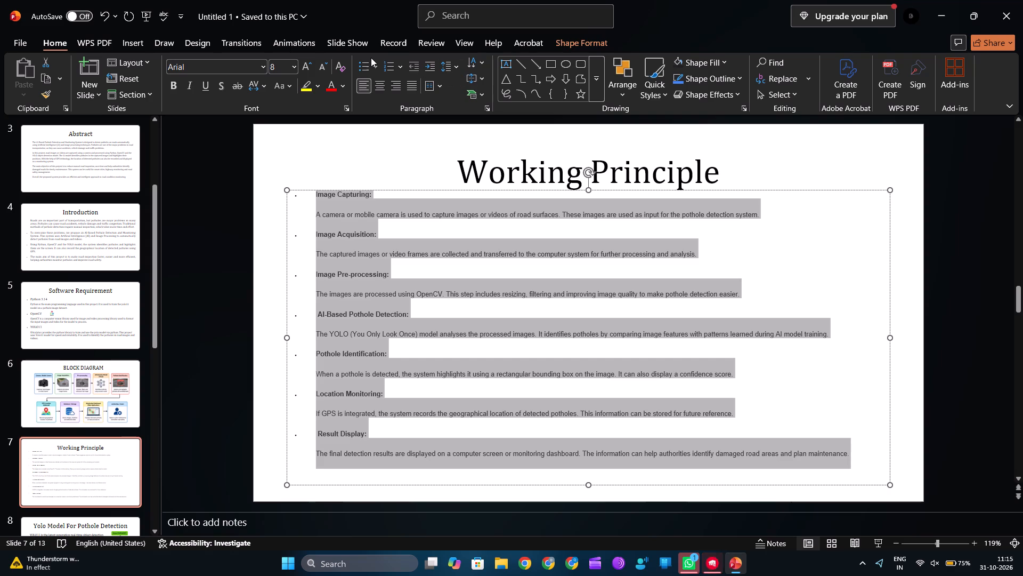
Increase the font size of all the Working Principle body text by three increments.
click(306, 64)
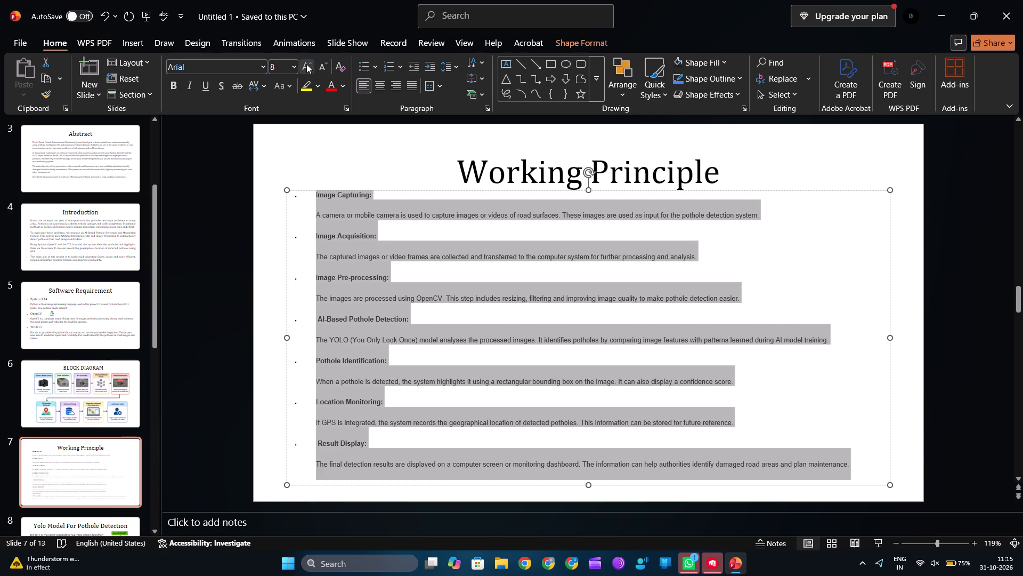
click(306, 64)
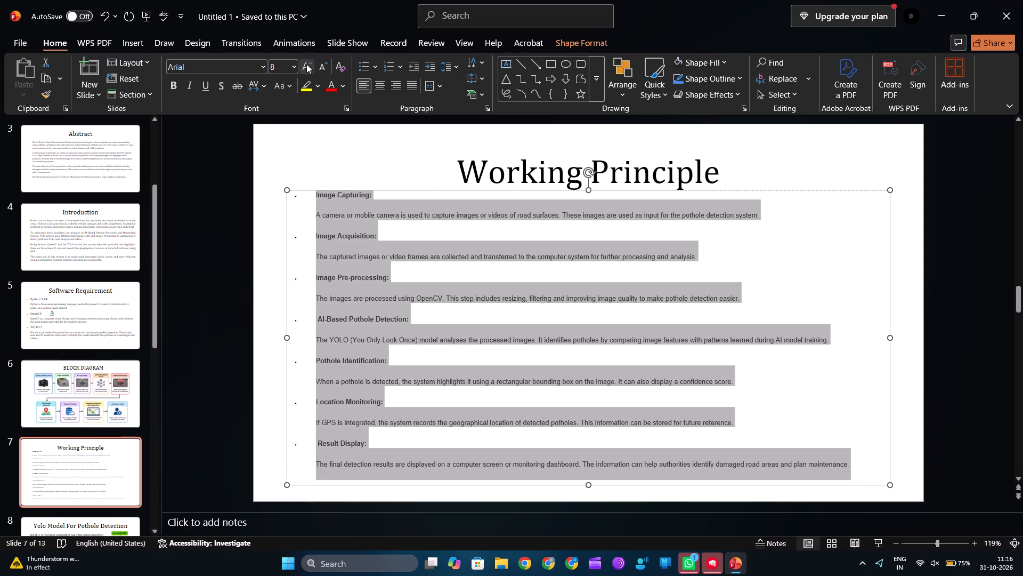
click(306, 64)
click(354, 201)
click(354, 201)
click(367, 206)
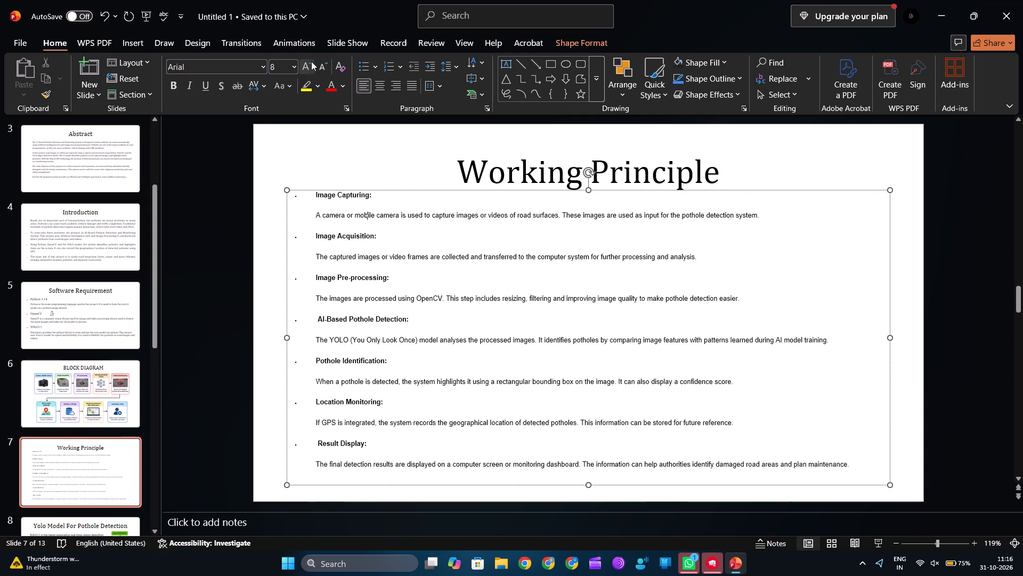
Remove and reapply the bullet on the "Image Capturing:" heading to tighten its indent.
click(380, 196)
click(313, 196)
key(BackSpace)
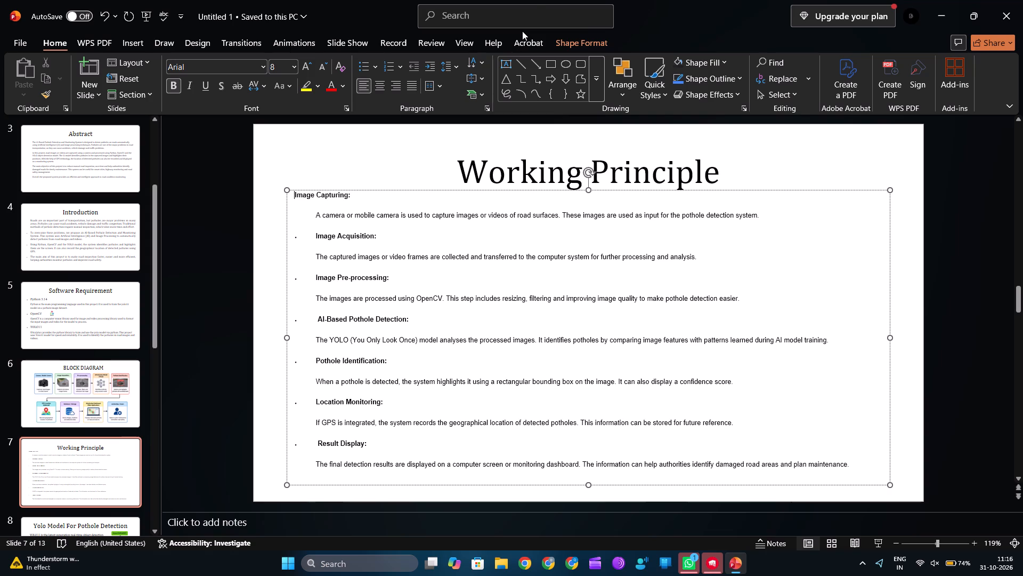
click(365, 72)
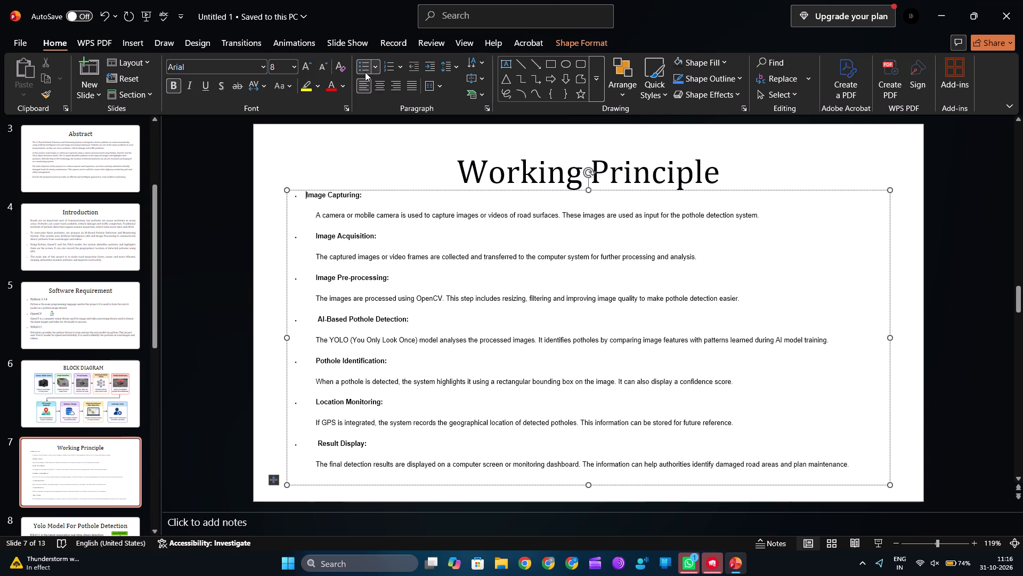
Place the "A camera or mobile camera" description directly under the "Image Capturing:" heading, without a bullet and aligned using leading spaces.
click(314, 213)
key(BackSpace)
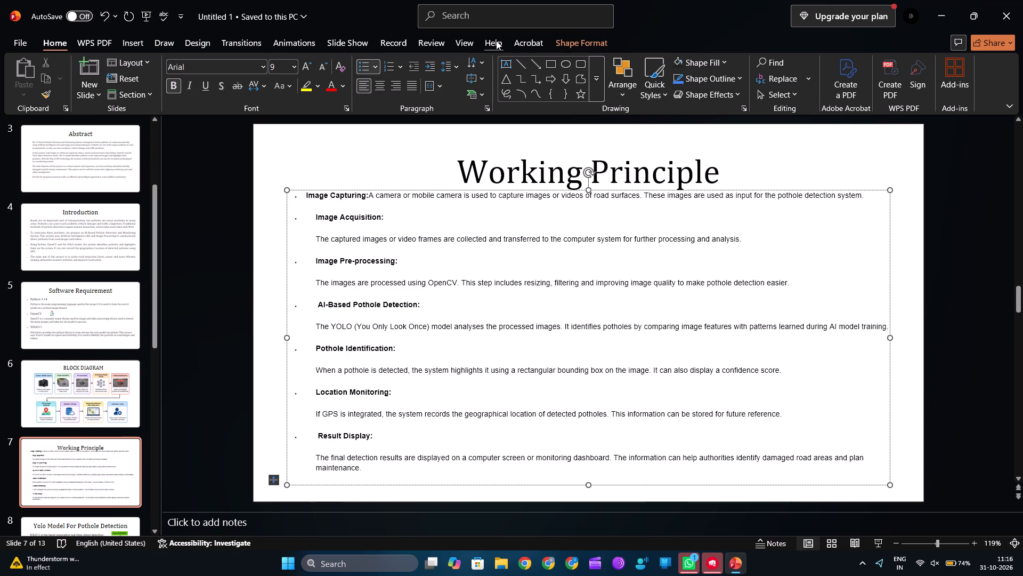
key(Return)
key(BackSpace)
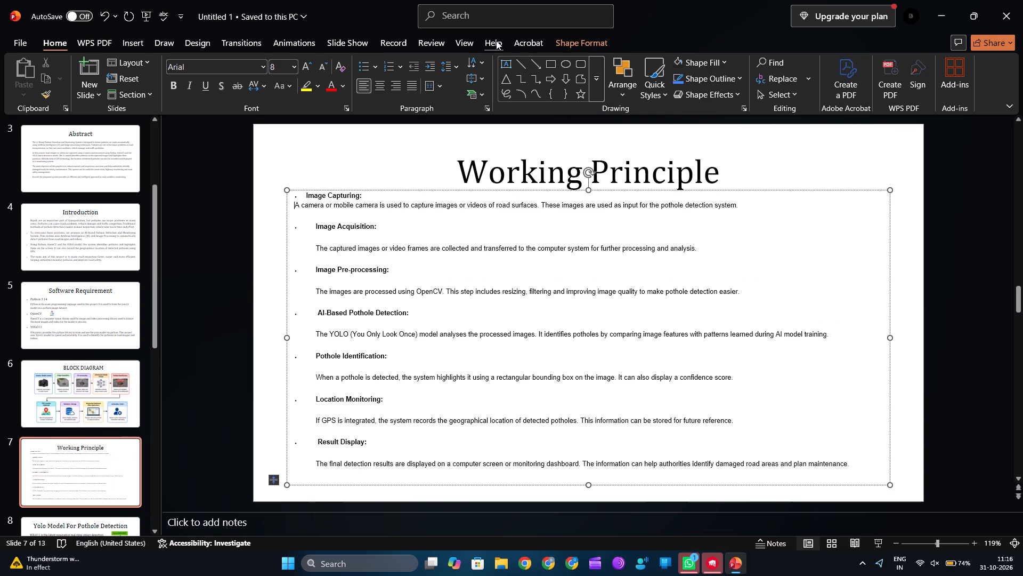
key(space)
key(space)
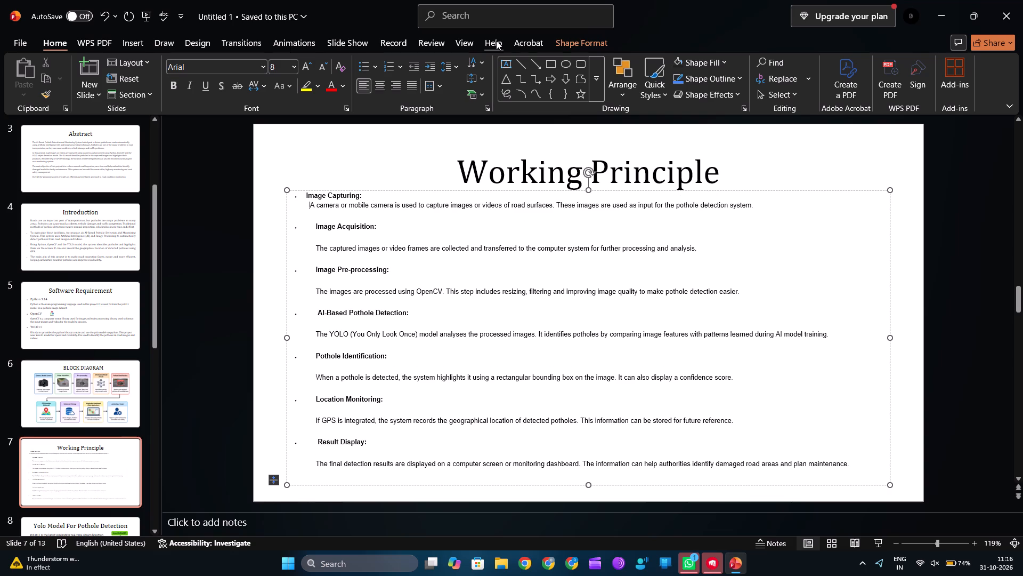
key(BackSpace)
key(BackSpace)
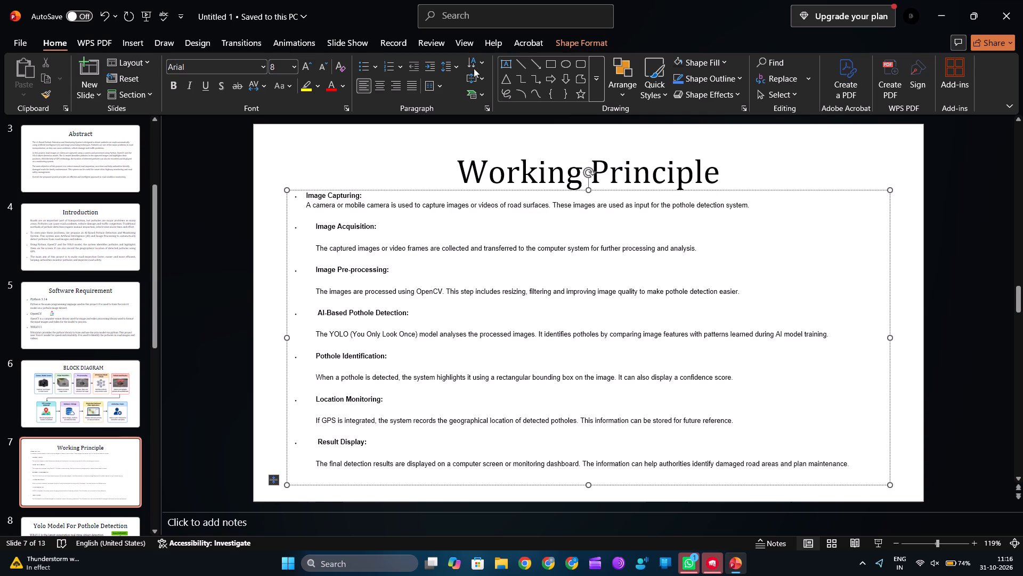
Move the "Image Acquisition:" heading directly below the image capturing description and give it a bullet with a tight indent.
click(313, 229)
key(BackSpace)
key(BackSpace)
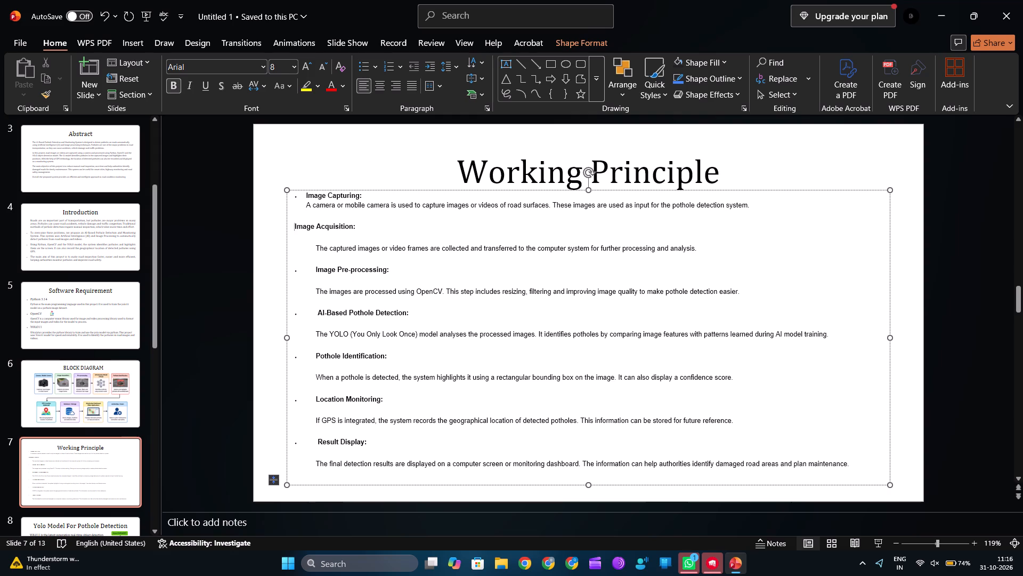
key(Return)
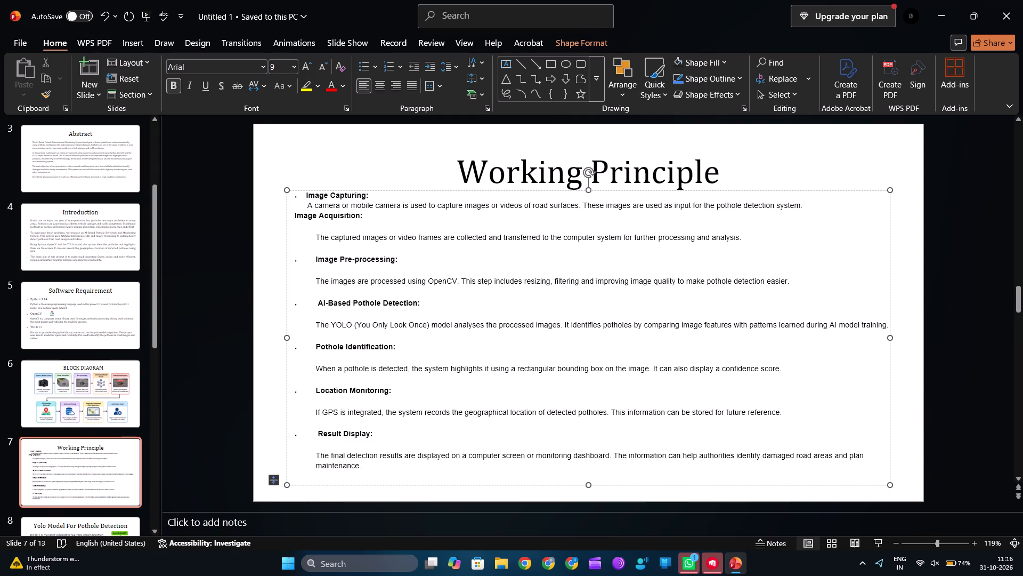
click(363, 63)
Place the "The captured images or video frames" description directly under "Image Acquisition:", without a bullet and aligned using leading spaces.
click(315, 239)
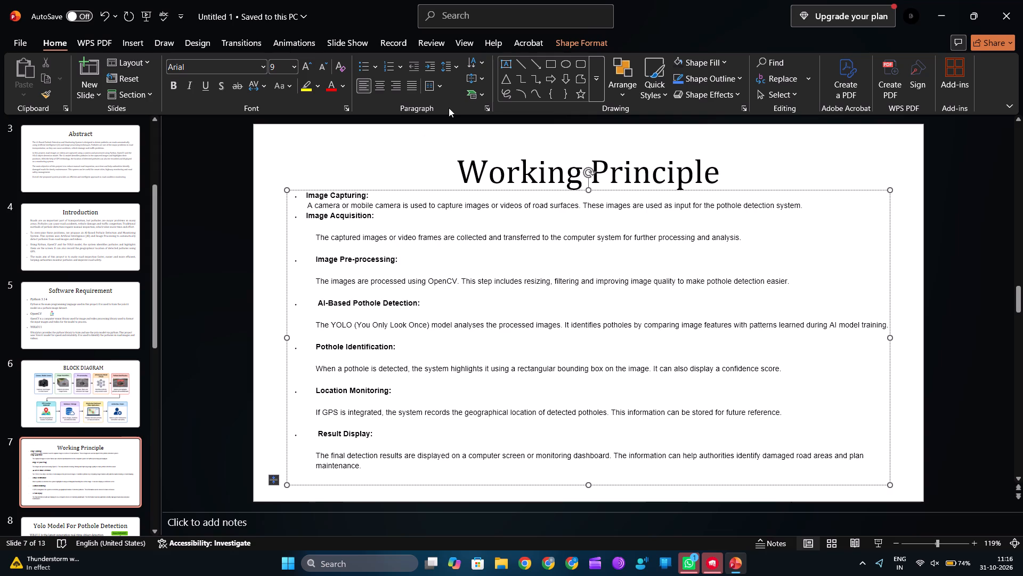
key(BackSpace)
key(Return)
key(space)
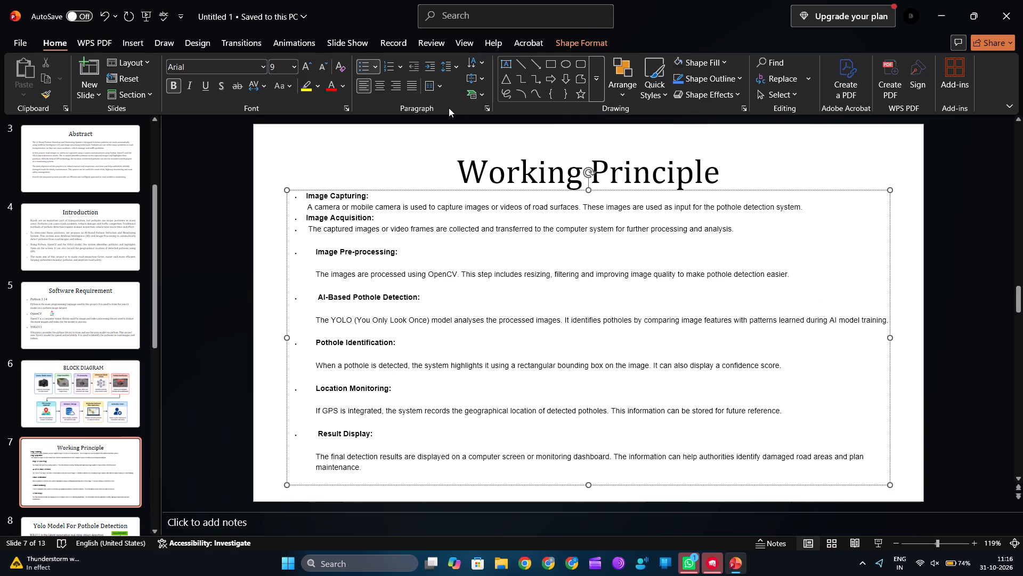
key(BackSpace)
key(BackSpace)
key(space)
key(space)
key(space)
key(space)
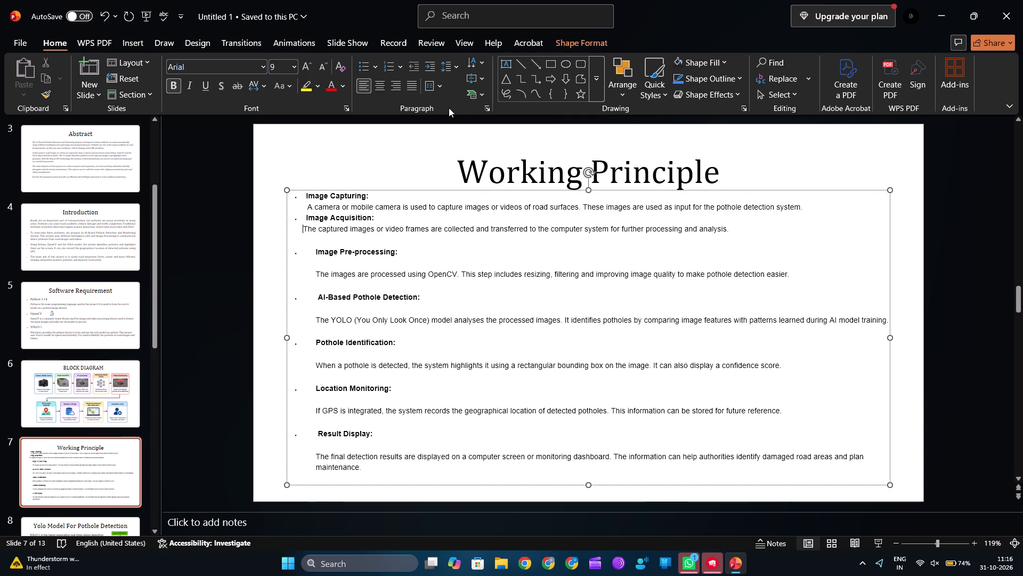
key(space)
key(space)
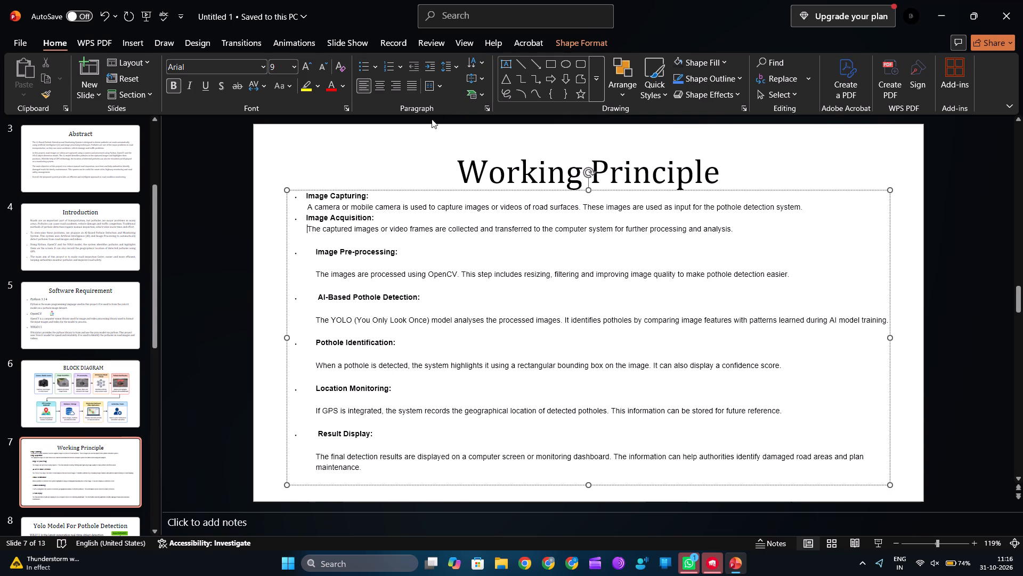
Move the "Image Pre-processing:" heading directly below the image acquisition description and give it a bullet with a tight indent.
click(311, 253)
key(BackSpace)
key(BackSpace)
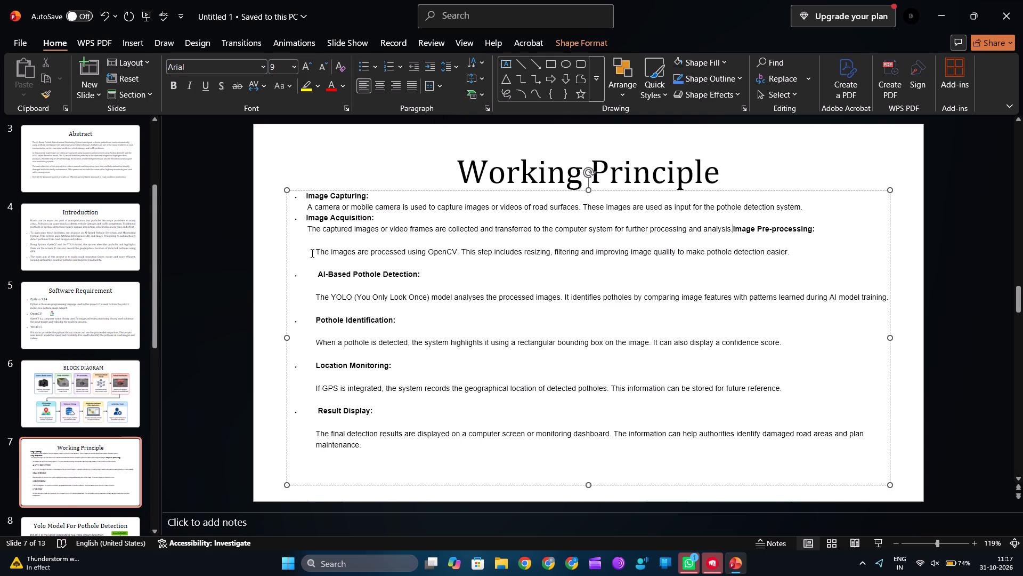
key(Return)
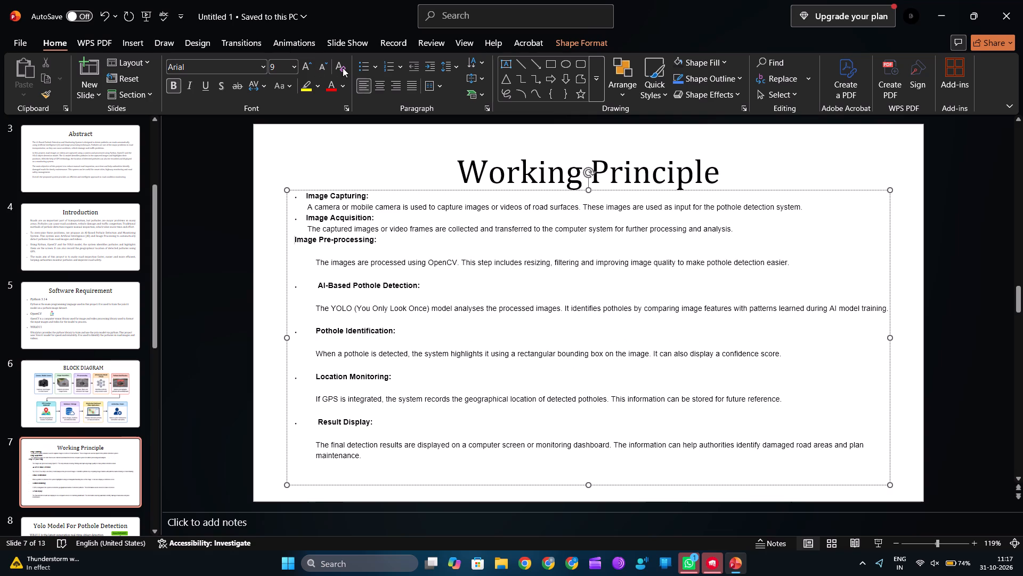
click(360, 68)
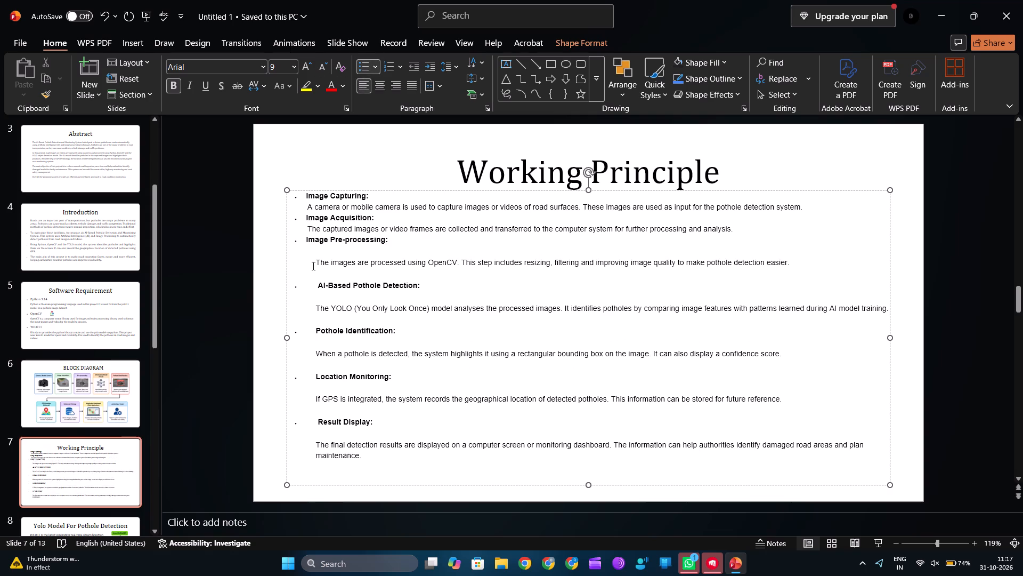
Place the "The images are processed using OpenCV" description directly under "Image Pre-processing:", without a bullet and aligned using leading spaces.
click(314, 266)
key(BackSpace)
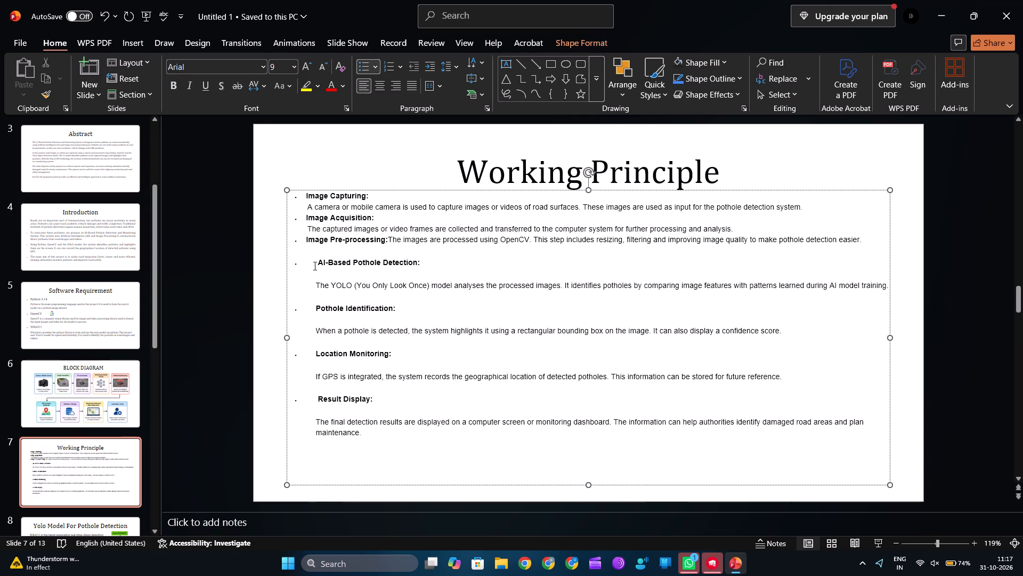
key(Return)
key(BackSpace)
key(space)
key(space)
key(space)
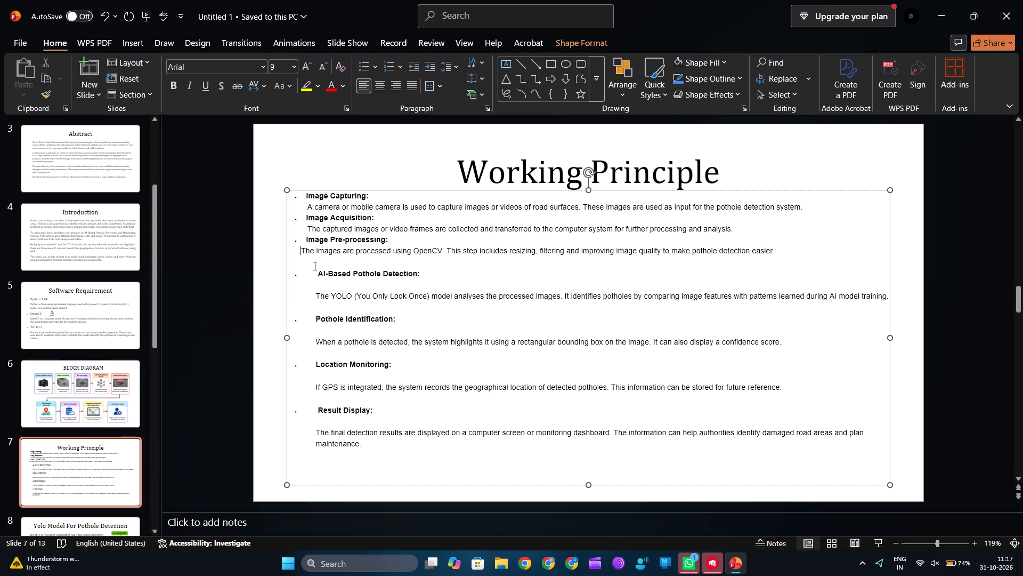
key(space)
key(space)
key(space)
Move the "AI-Based Pothole Detection:" heading directly below the OpenCV description, removing its leading space, and give it a tightly indented bullet.
click(314, 276)
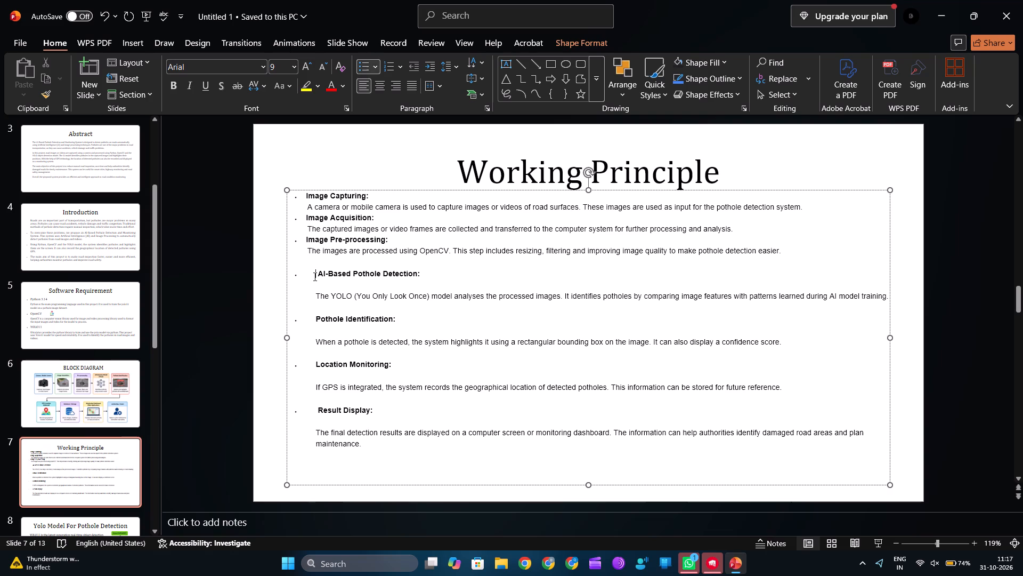
key(Delete)
key(BackSpace)
key(BackSpace)
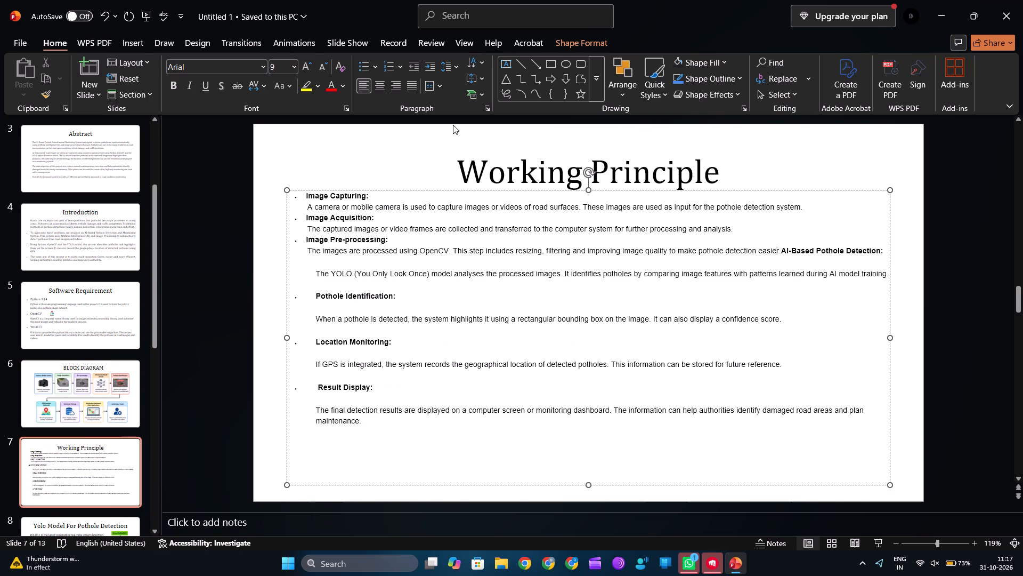
key(Return)
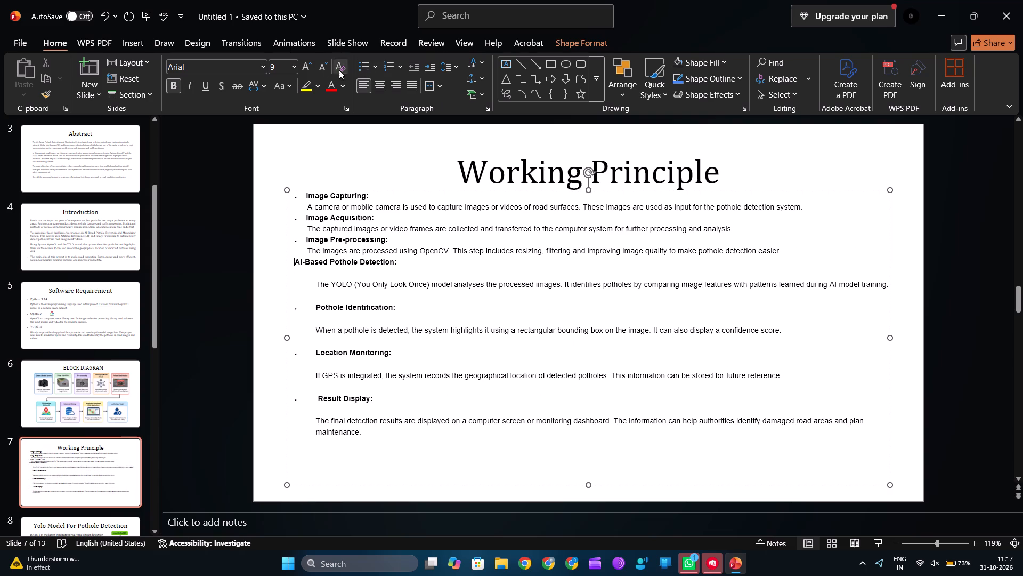
click(362, 64)
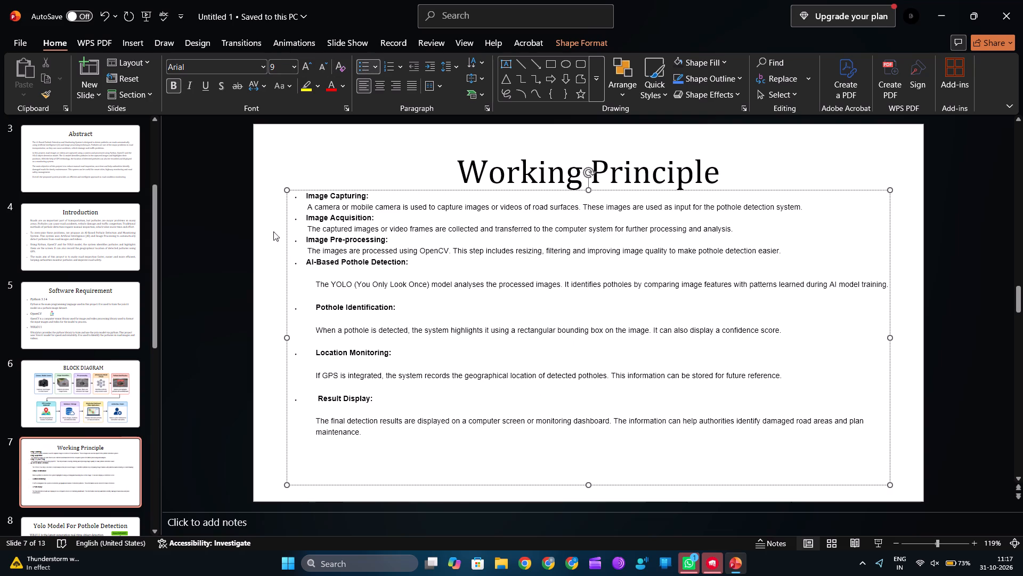
Place the "The YOLO (You Only Look Once) model" description directly under "AI-Based Pothole Detection:", without a bullet and aligned using leading spaces.
click(311, 282)
key(BackSpace)
key(Return)
key(BackSpace)
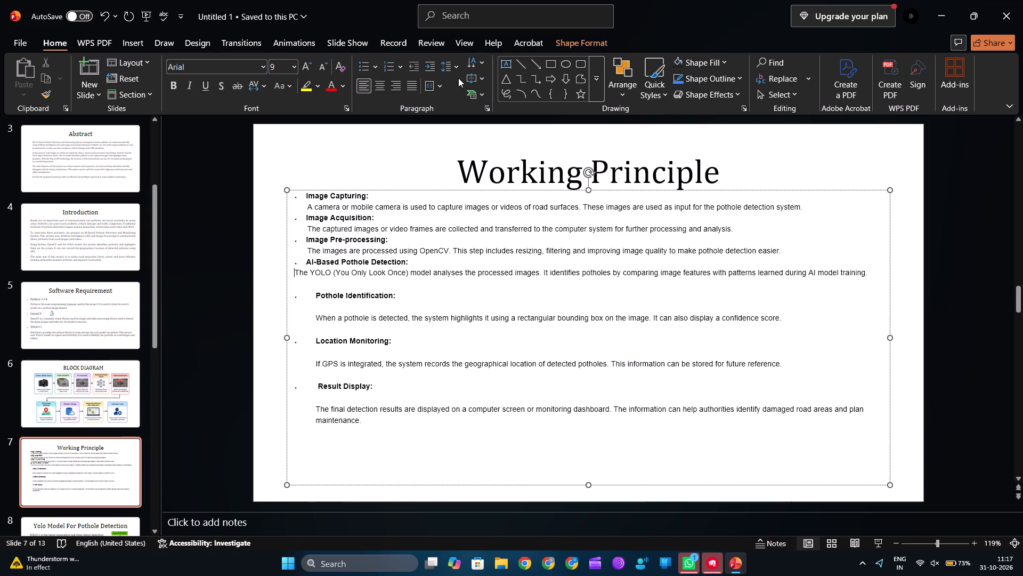
key(space)
key(space)
key(space)
key(space)
key(space)
key(space)
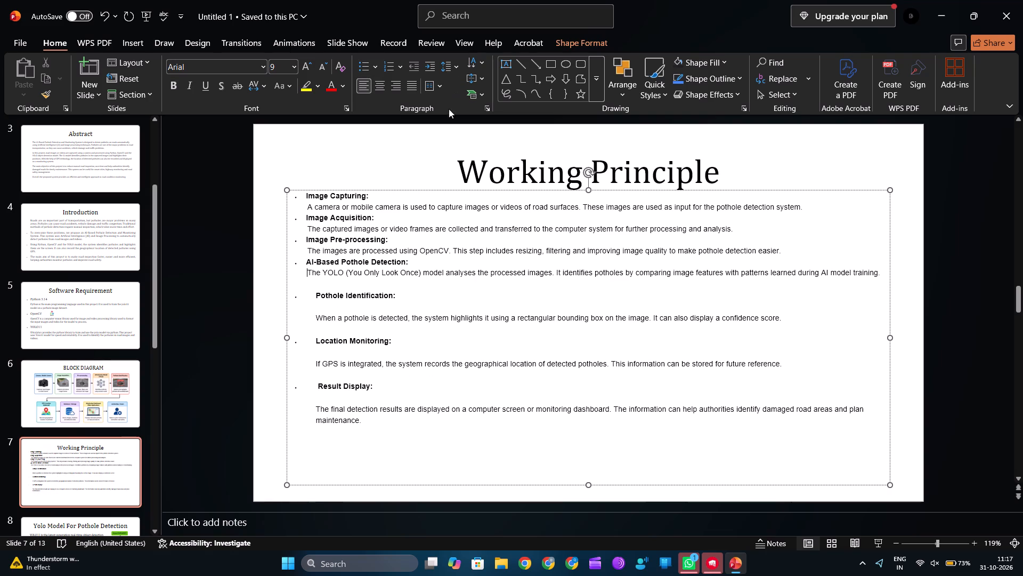
Move the "Pothole Identification:" heading directly below the YOLO model description and give it a bullet with a tight indent.
click(315, 290)
key(BackSpace)
key(BackSpace)
key(Return)
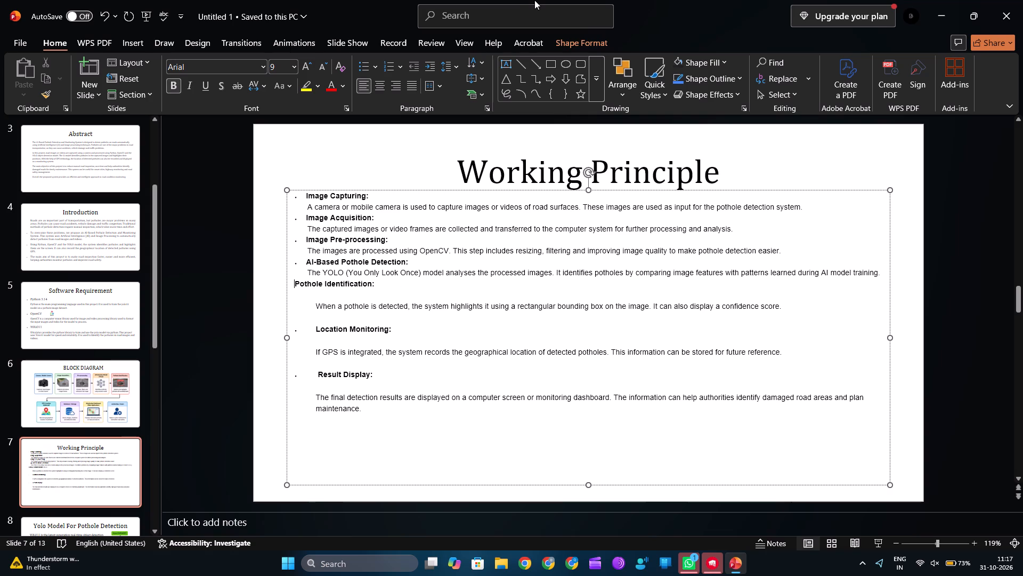
click(362, 61)
Place the "When a pothole is detected" description directly under "Pothole Identification:", without a bullet and aligned using leading spaces.
click(313, 307)
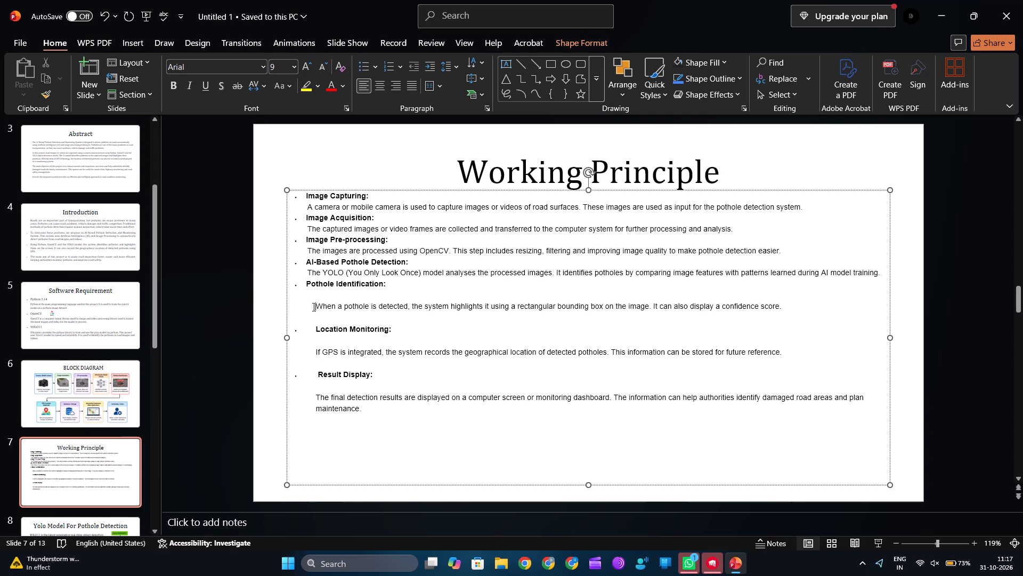
key(BackSpace)
key(Return)
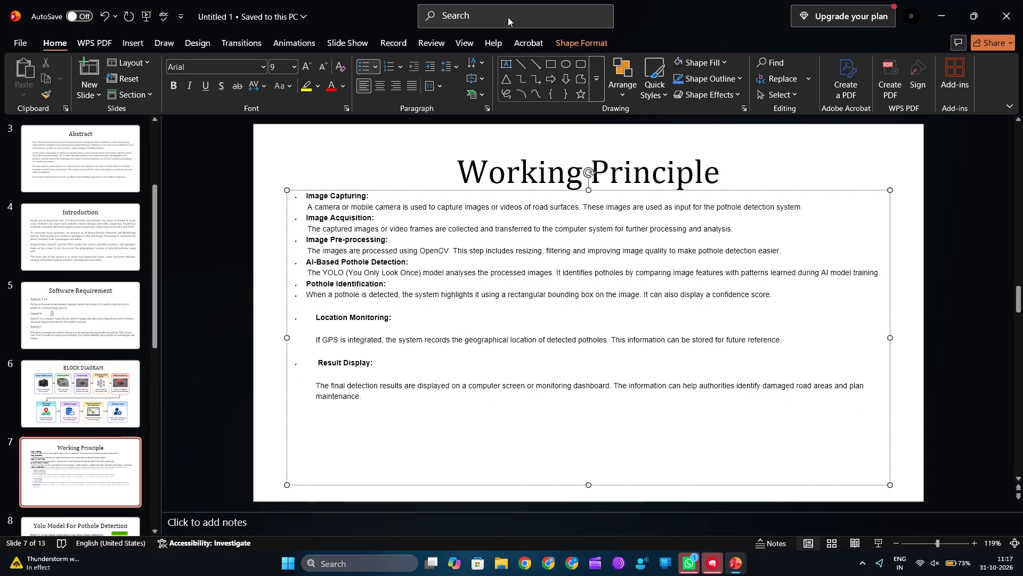
key(BackSpace)
key(space)
key(space)
key(space)
key(space)
key(space)
key(space)
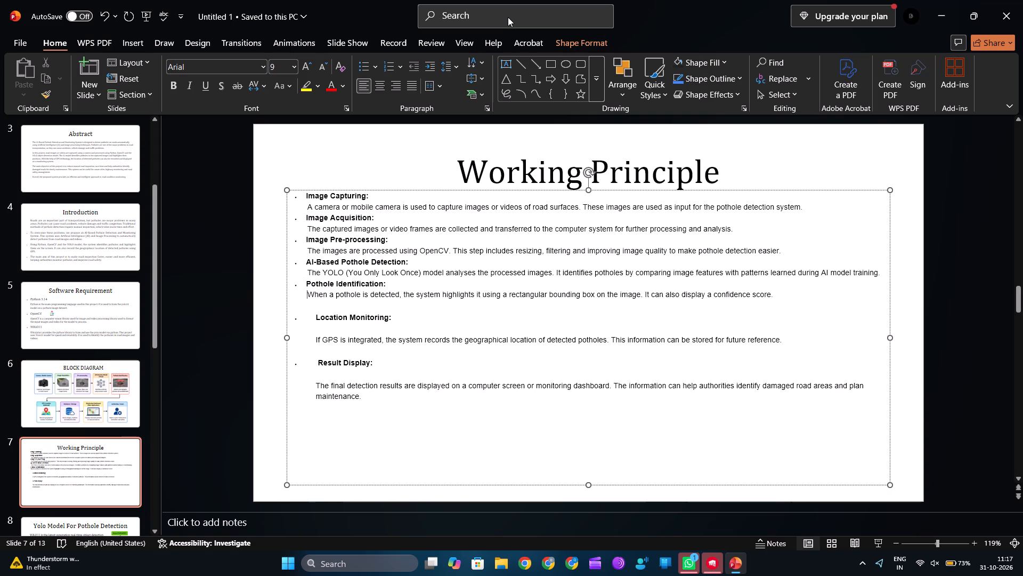
Move the "Location Monitoring:" heading directly below the pothole identification description and give it a bullet with a tight indent.
click(313, 318)
key(BackSpace)
key(BackSpace)
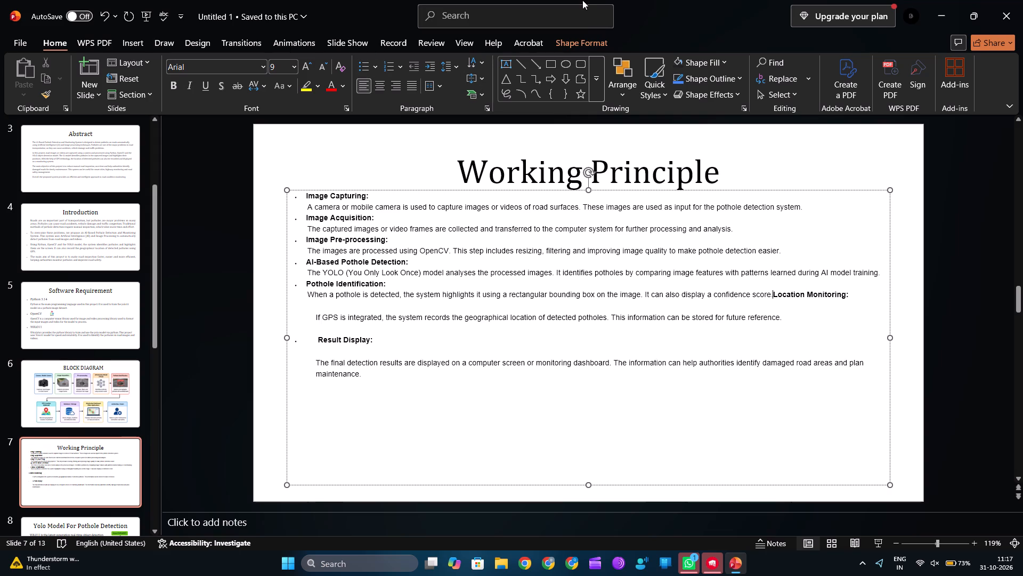
key(Return)
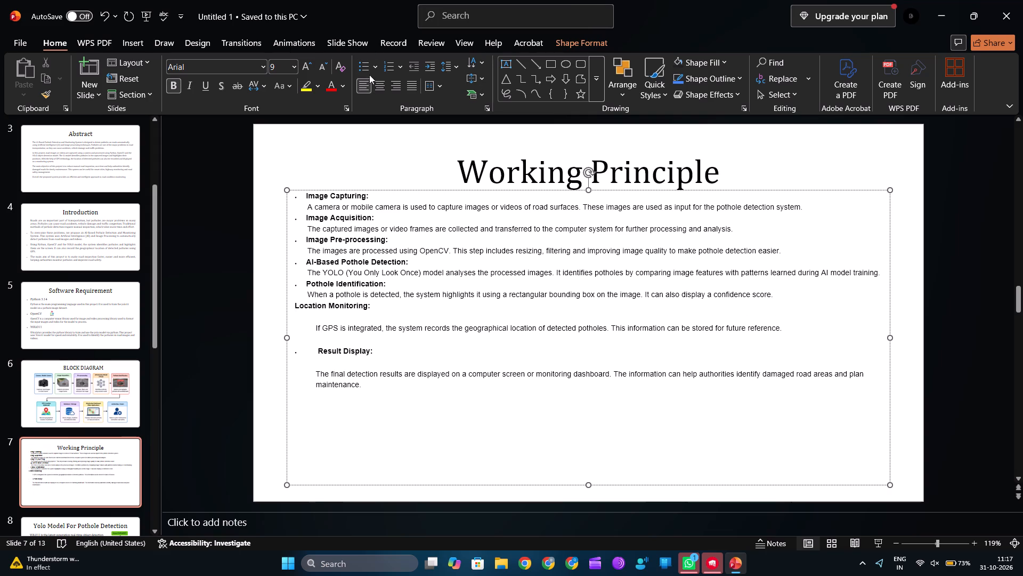
click(362, 69)
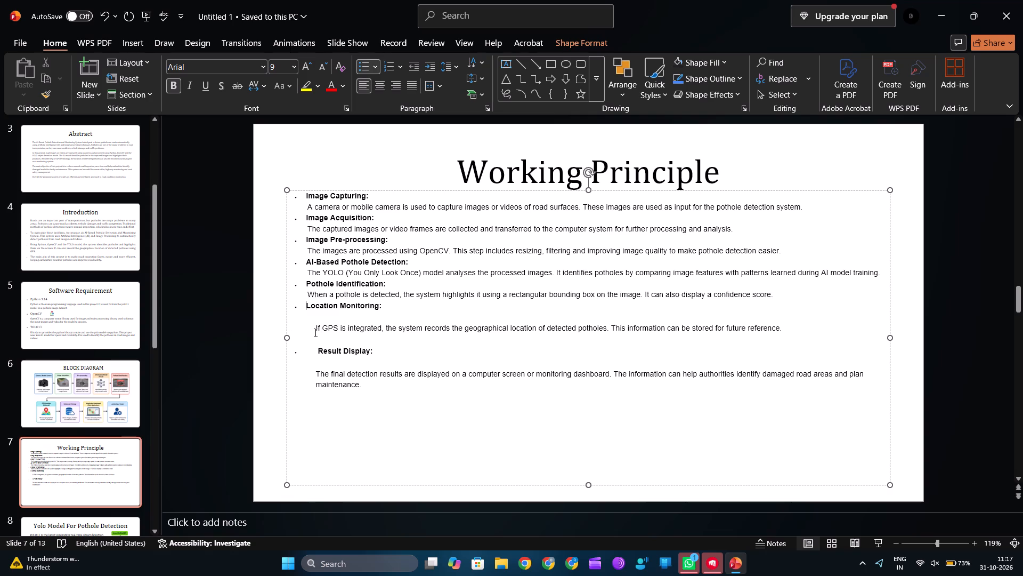
Place the "If GPS is integrated" description directly under "Location Monitoring:", without a bullet and aligned using leading spaces.
click(314, 332)
key(BackSpace)
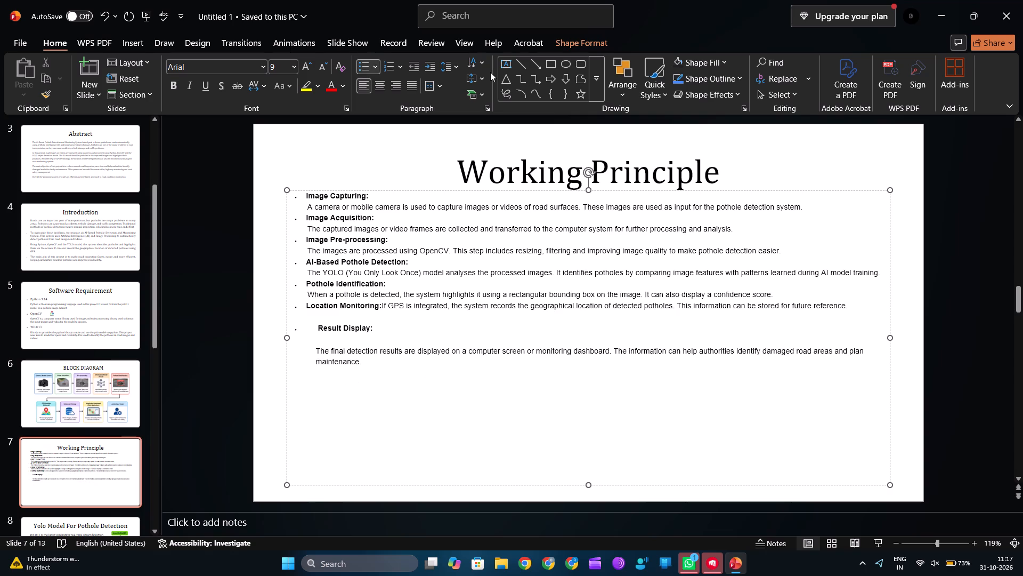
key(Return)
key(BackSpace)
key(space)
key(space)
key(space)
key(space)
key(space)
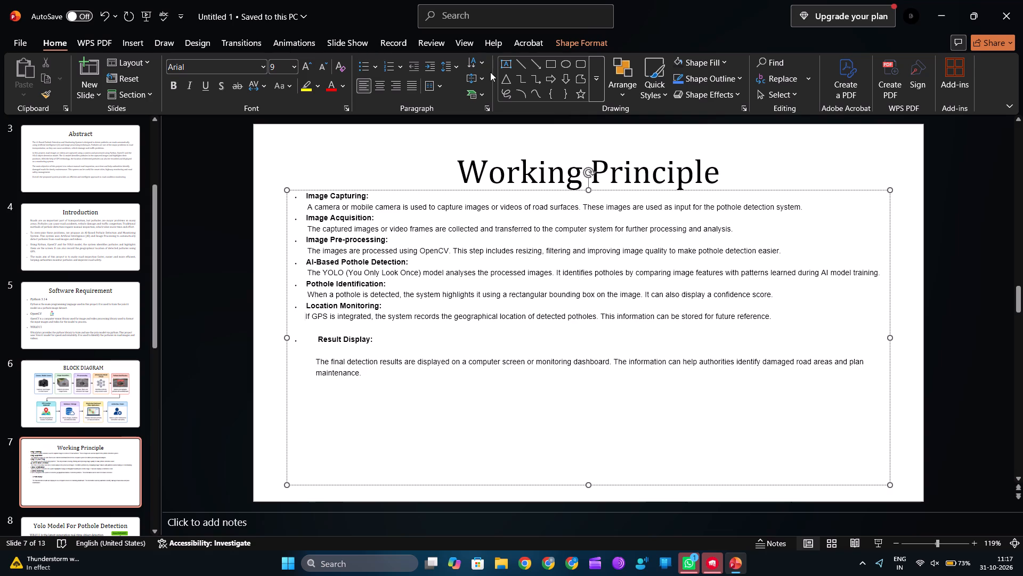
key(space)
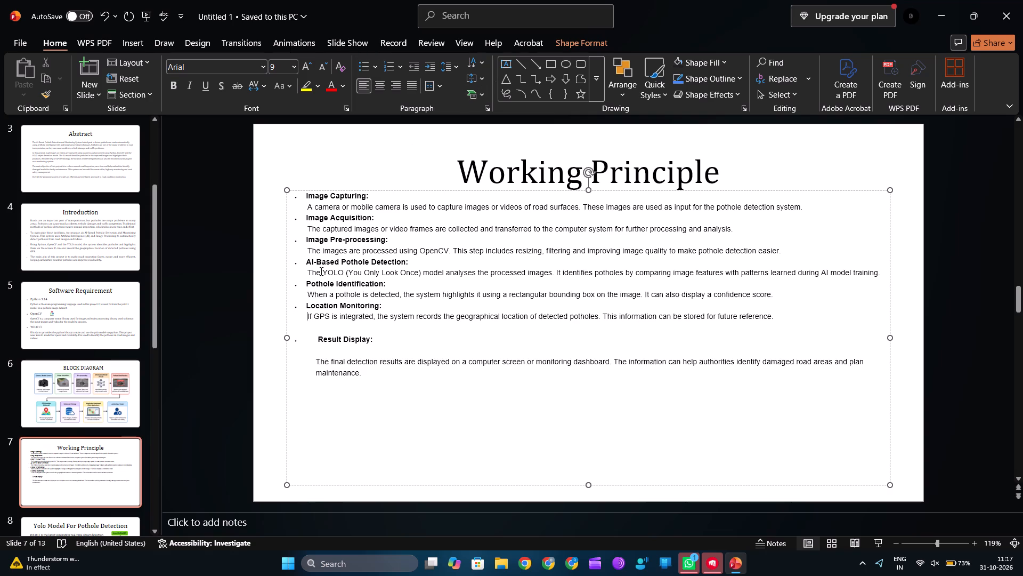
Move the "Result Display:" heading directly below the GPS description, removing its leading space, and give it a tightly indented bullet.
click(314, 339)
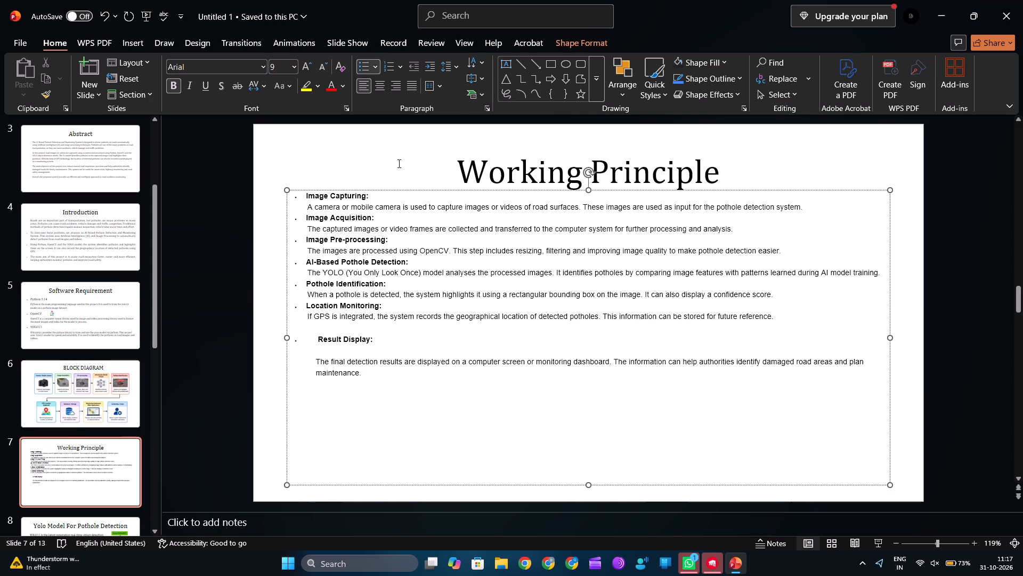
key(BackSpace)
key(Delete)
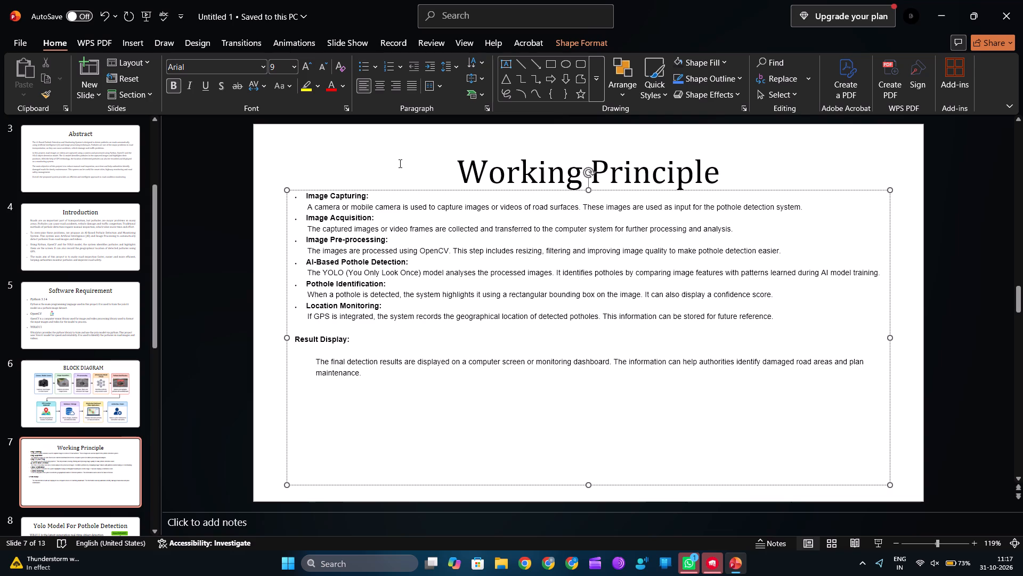
key(BackSpace)
key(Return)
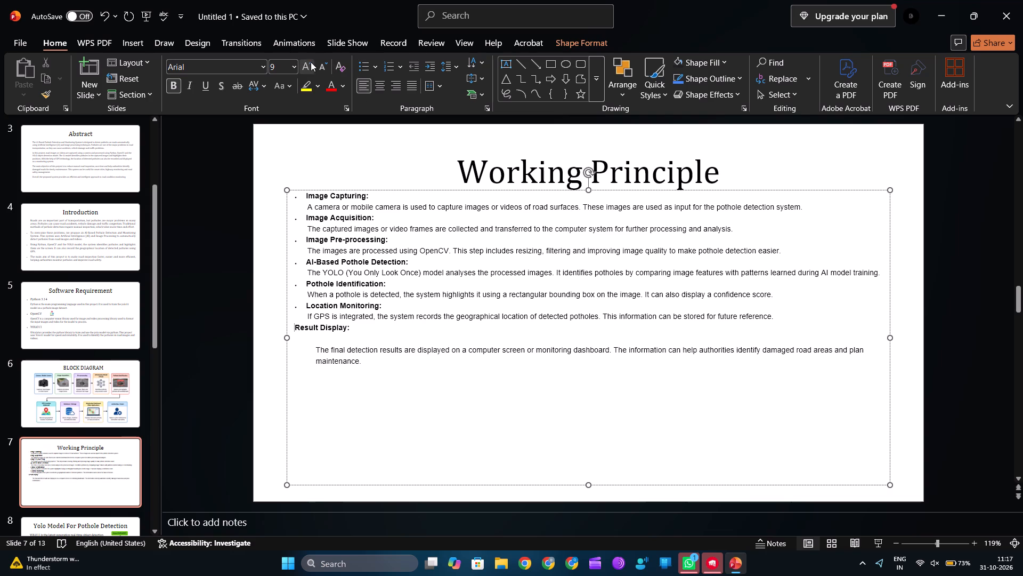
click(359, 65)
Place the "The final detection results" description directly under "Result Display:", without a bullet and with its first line aligned using leading spaces.
click(312, 350)
key(BackSpace)
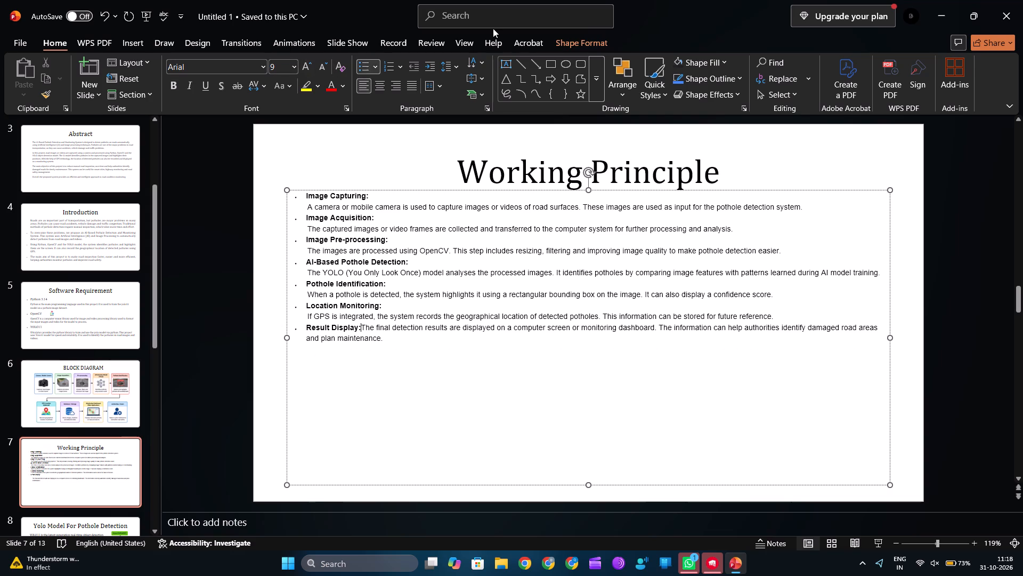
key(Return)
key(BackSpace)
key(space)
key(space)
key(space)
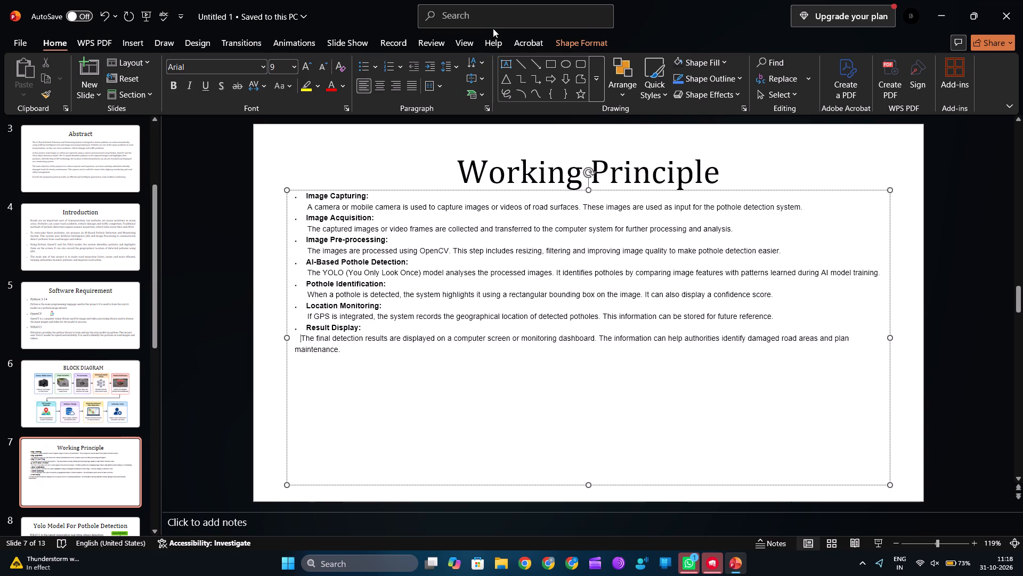
key(space)
key(space)
key(space)
Set the line spacing of all the body text on the Working Principle slide to 1.5.
key(ctrl+a)
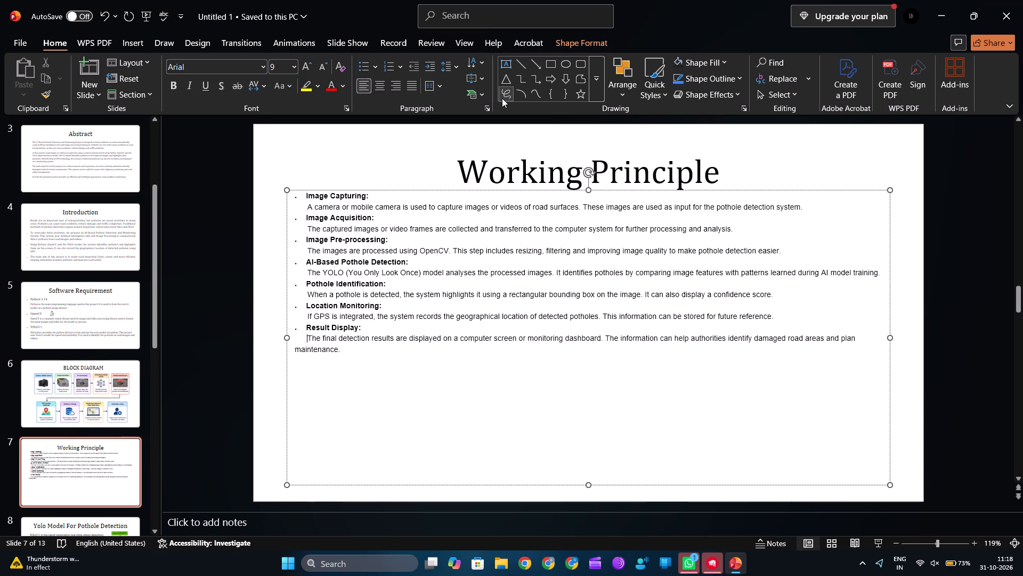
click(456, 64)
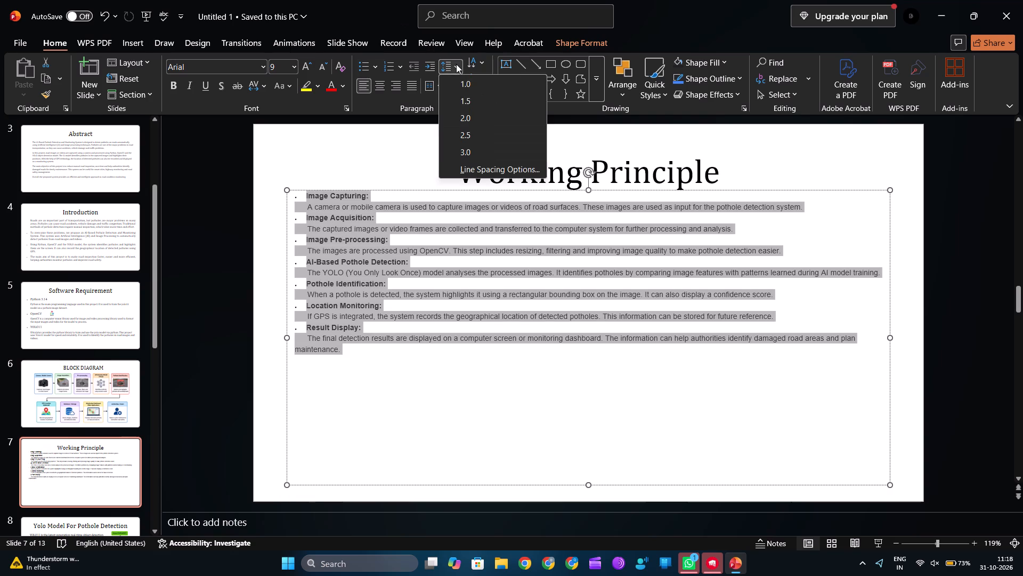
click(469, 102)
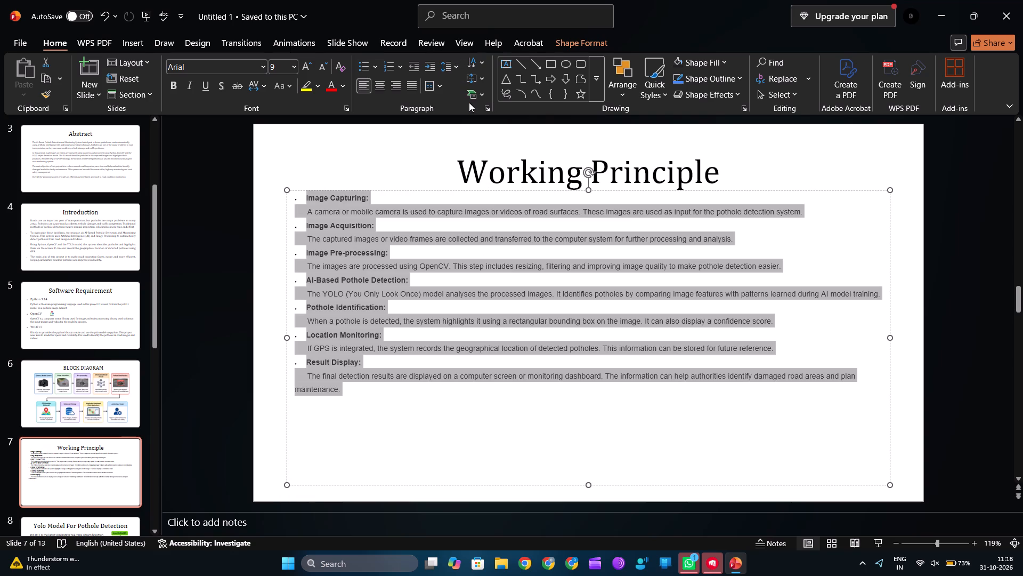
Increase the font size of all the body text on the Working Principle slide to 10.
click(306, 66)
click(306, 66)
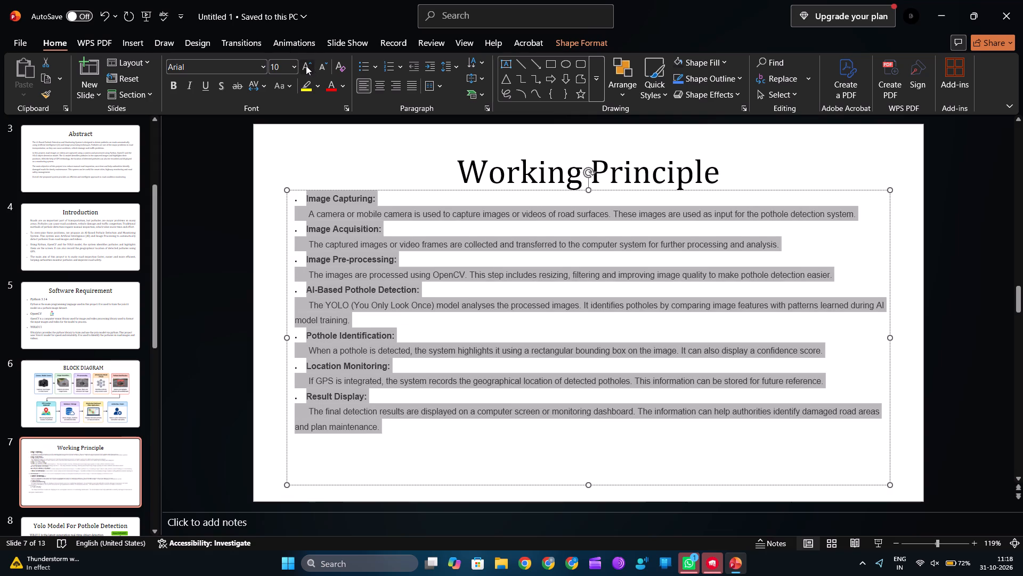
Increase the font size of all the body text on the Working Principle slide to 11.
click(306, 66)
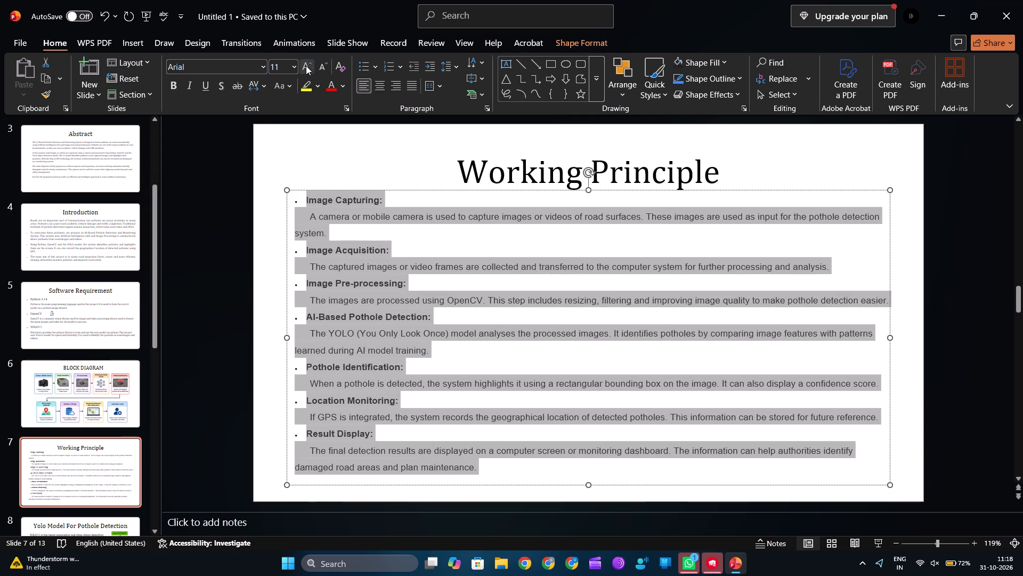
click(306, 66)
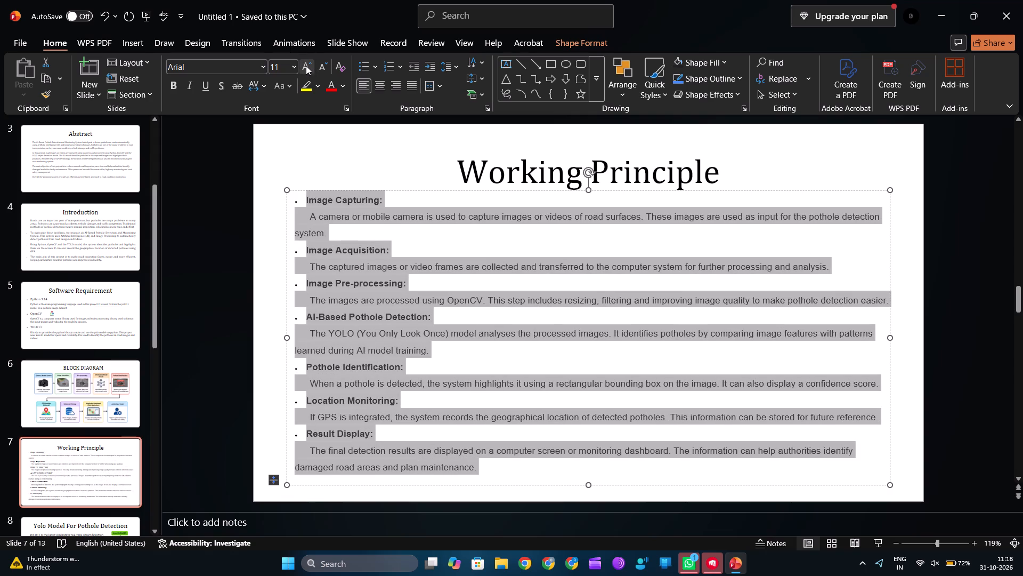
click(306, 66)
click(496, 270)
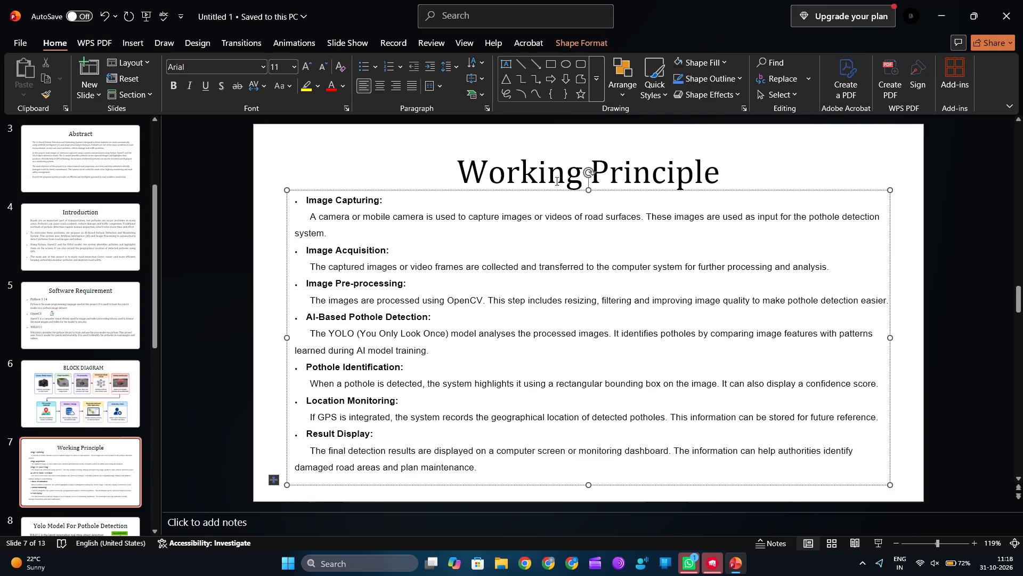
click(556, 181)
click(530, 286)
Look through the slides around Working Principle, including Block Diagram, Yolo Model For Pothole Detection and Result, and return to Working Principle.
scroll(534, 176, down, 1)
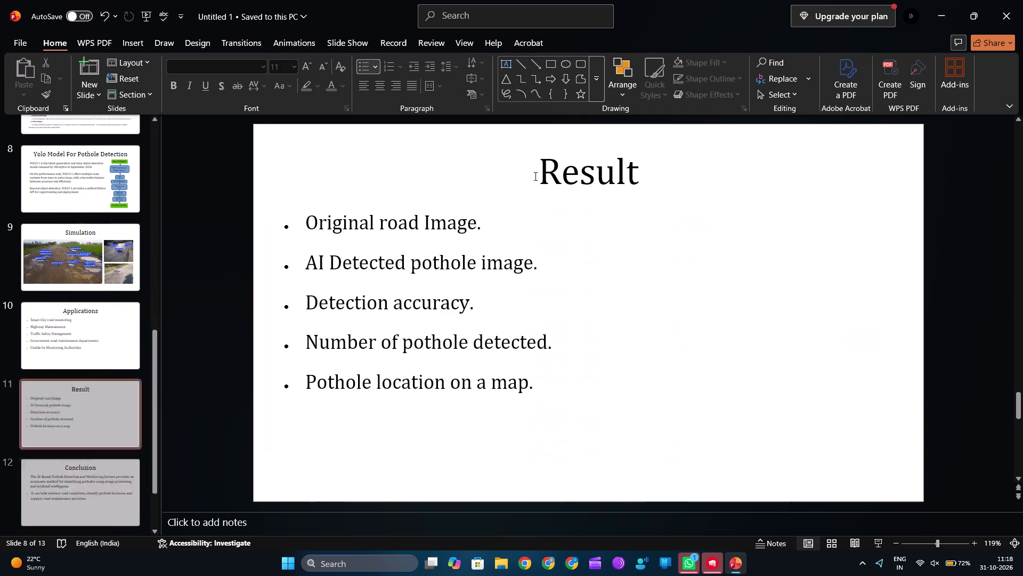
scroll(534, 176, down, 1)
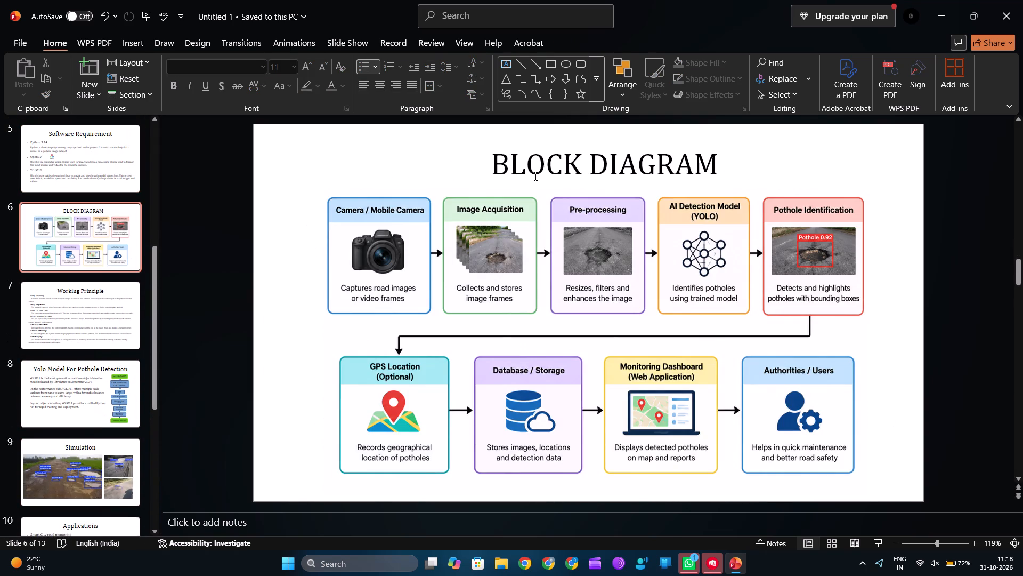
scroll(534, 176, down, 1)
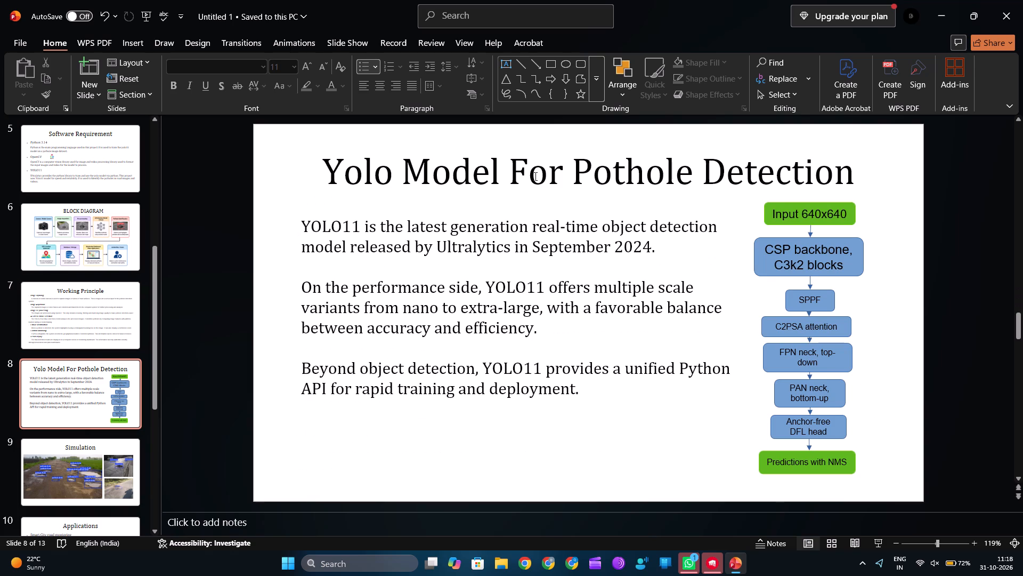
scroll(534, 176, right, 2)
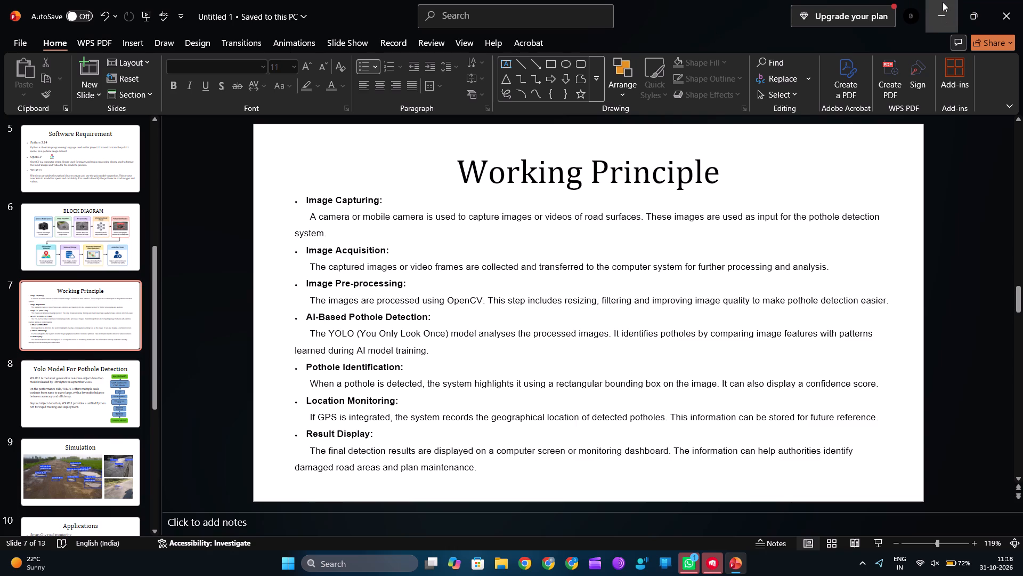
Close the pothole detection presentation.
click(1021, 3)
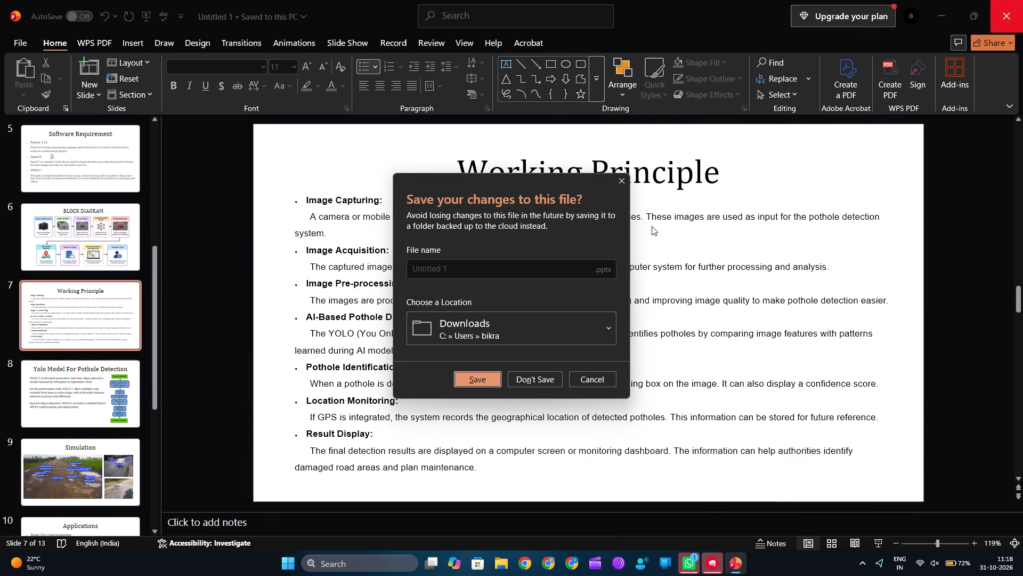
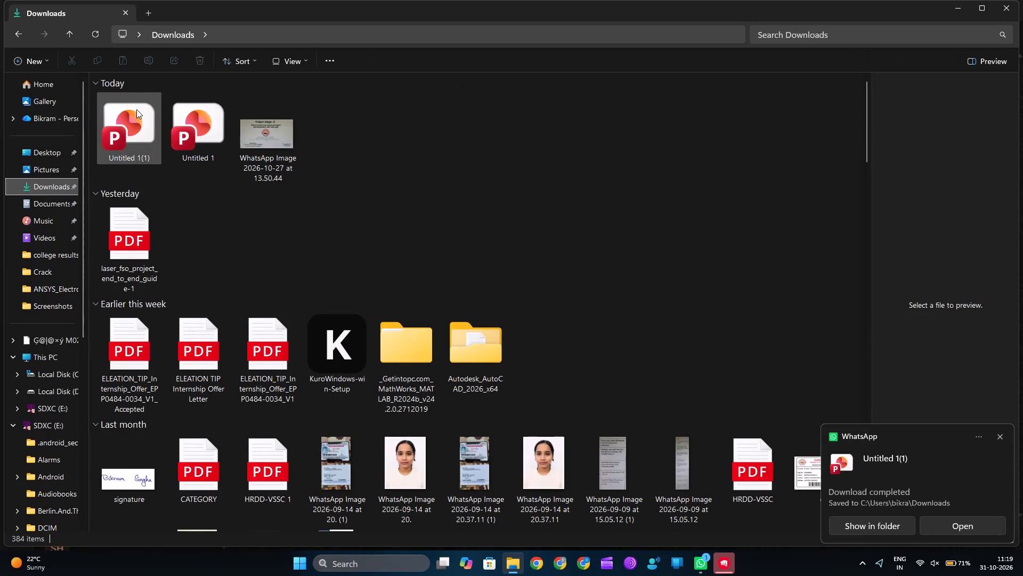
Open the downloaded Untitled 1(1) presentation and enable editing on it.
double_click(139, 111)
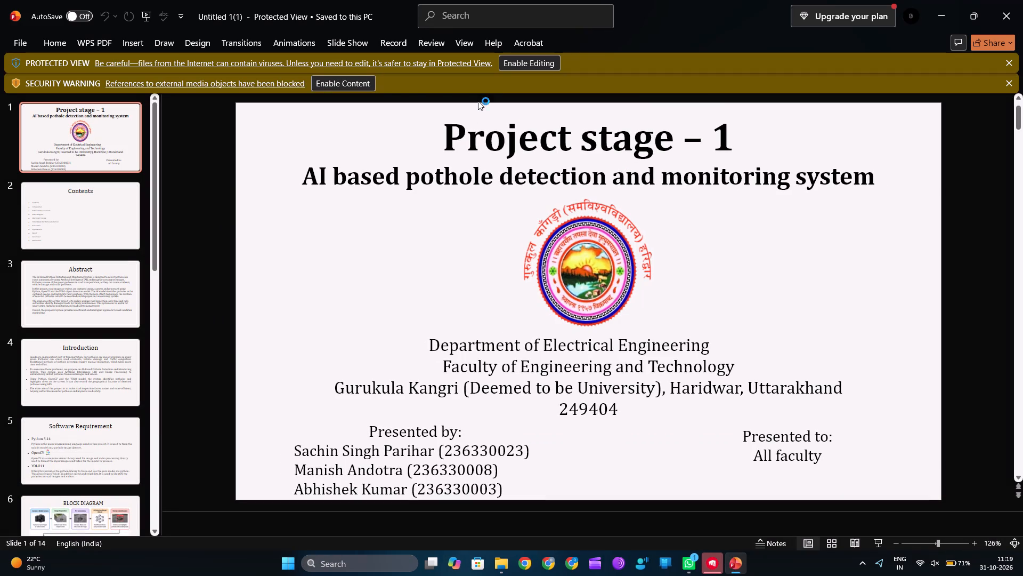
click(519, 58)
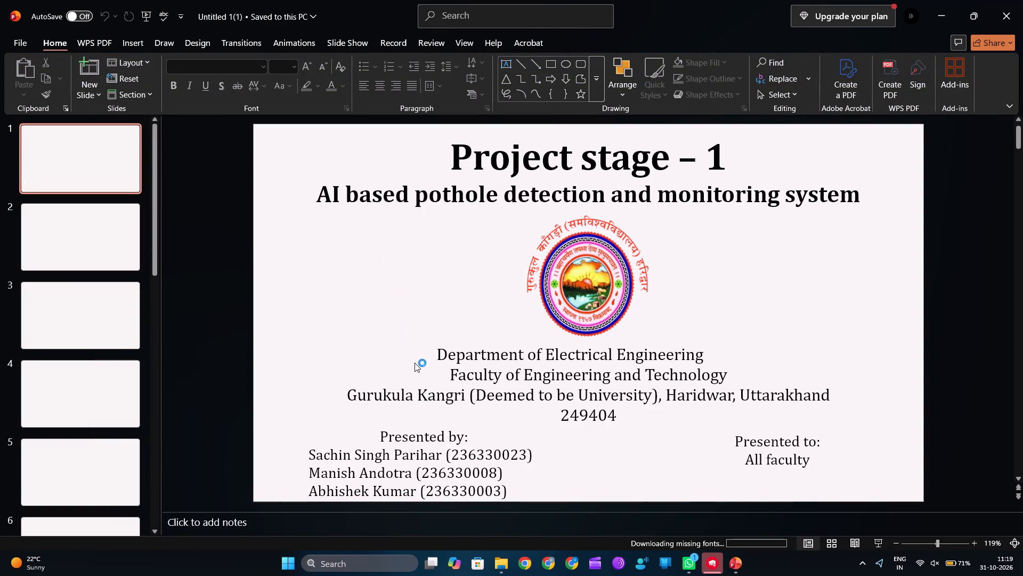
click(531, 161)
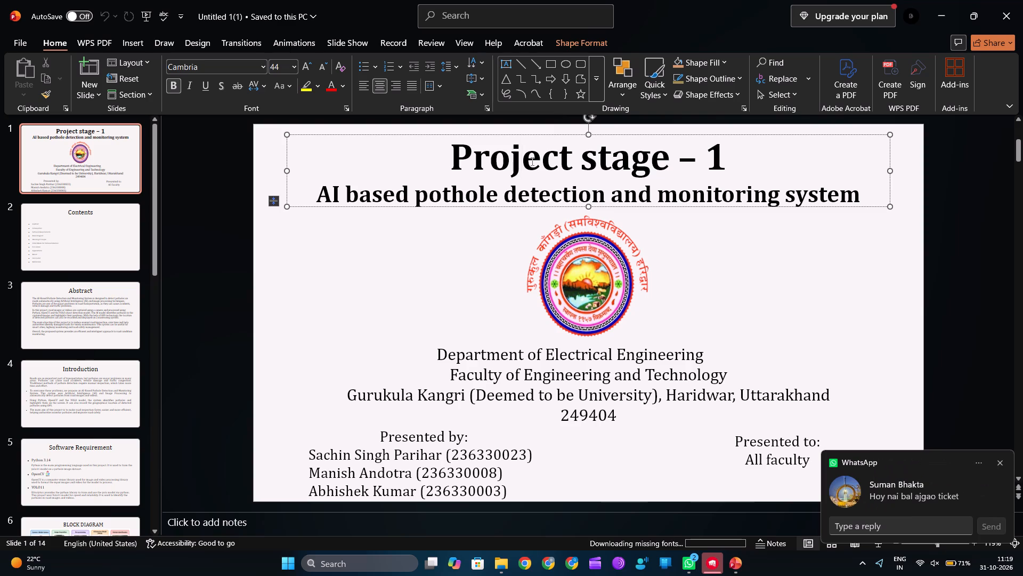
Reduce the font size of both title lines on the Project stage – 1 slide by one increment, to 24+.
key(ctrl+a)
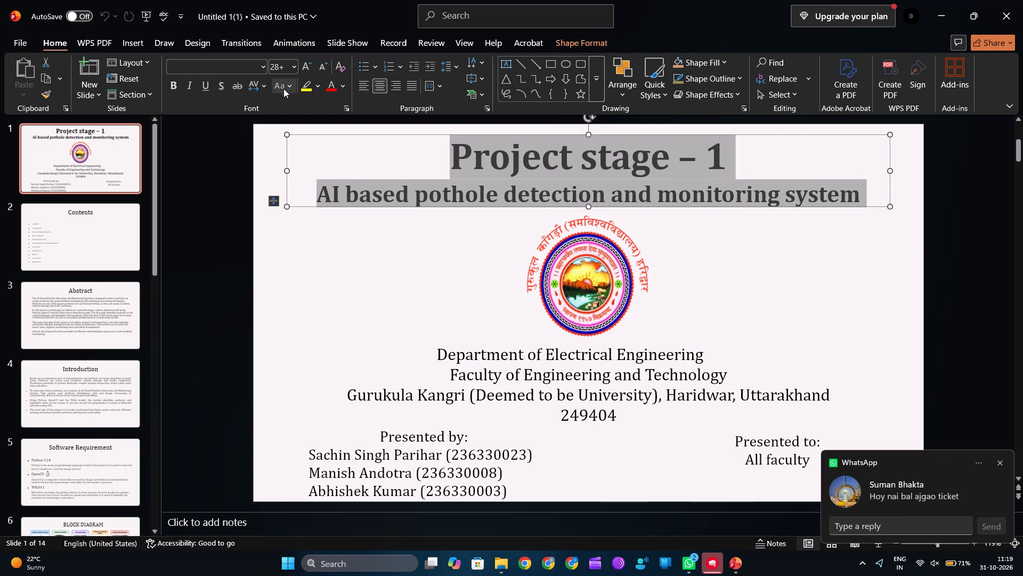
click(322, 67)
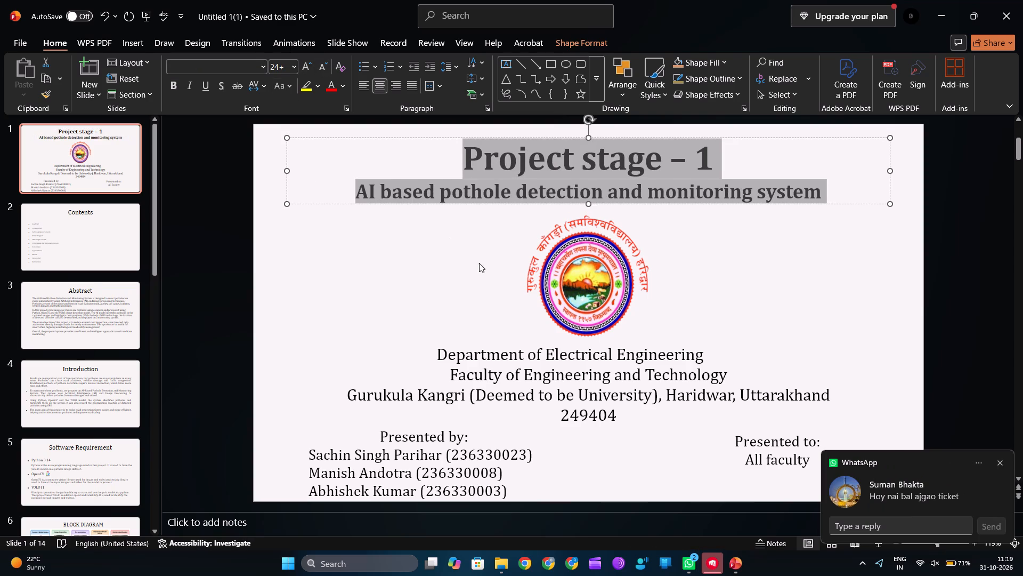
Move the university logo slightly up on the title slide, close beneath the project title.
click(545, 279)
drag(545, 279, 542, 266)
click(542, 266)
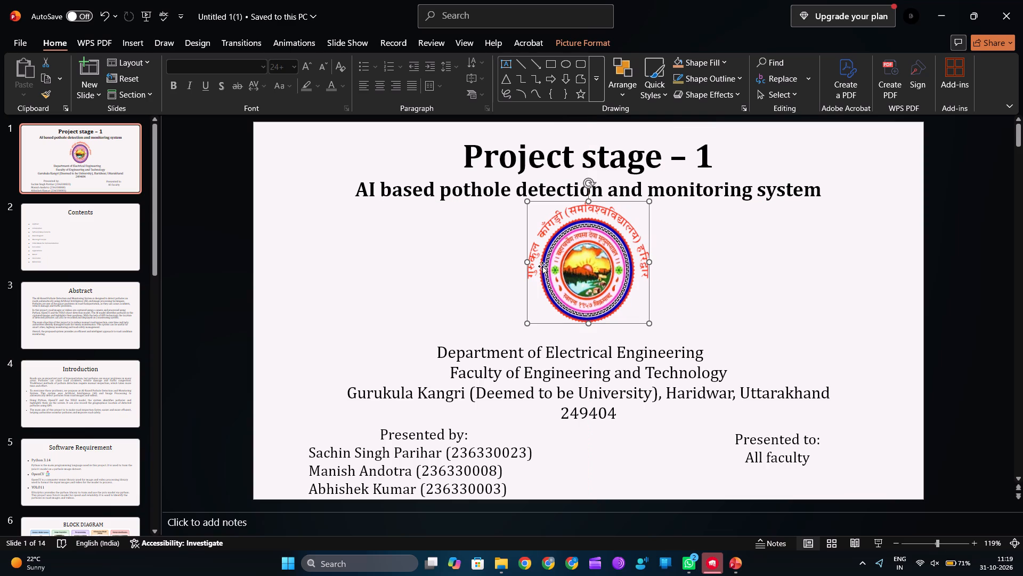
Move the Department of Electrical Engineering text block slightly up so it sits just below the university logo.
click(526, 362)
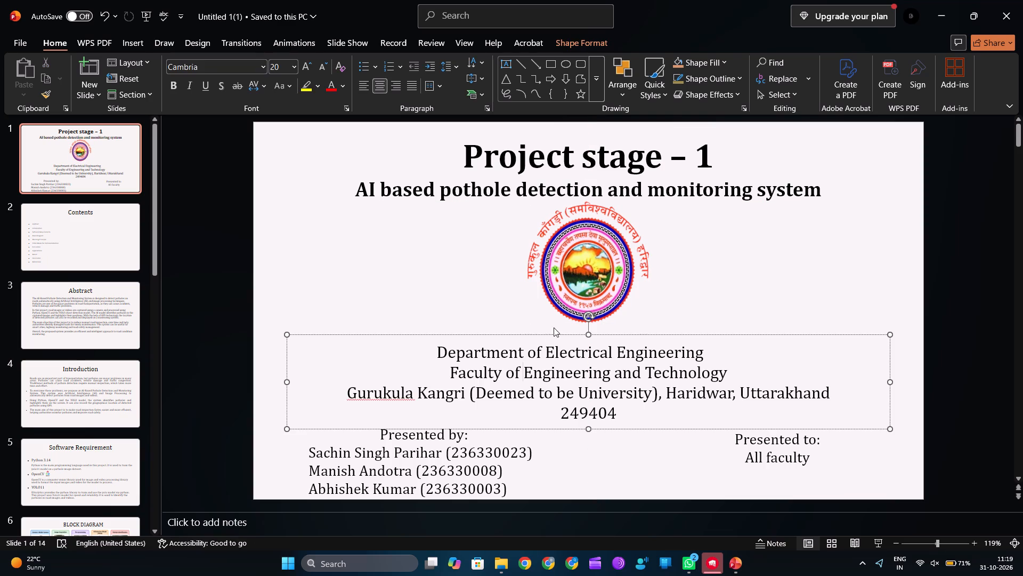
drag(554, 332, 551, 323)
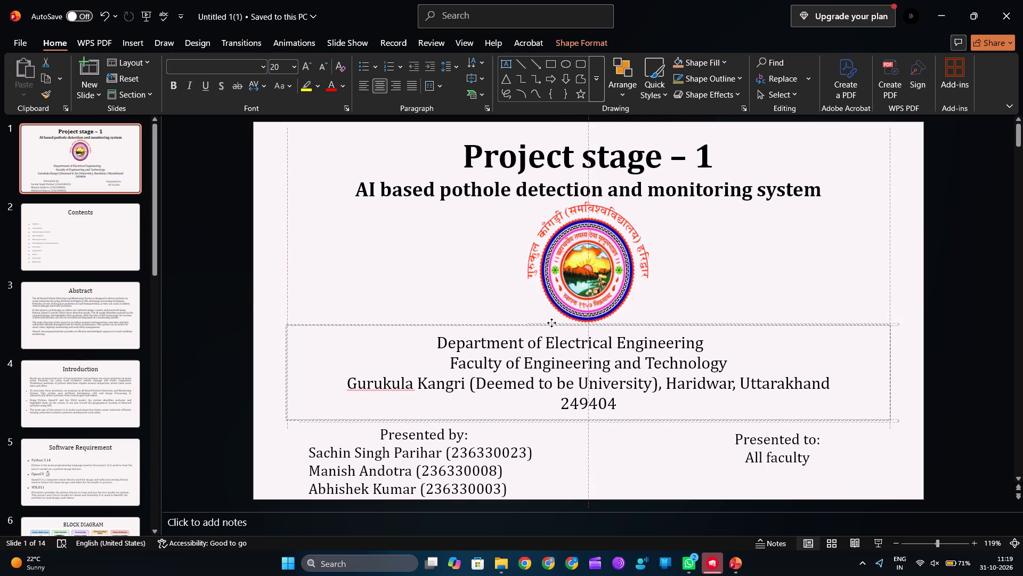
drag(551, 323, 551, 322)
Move the Presented by text block slightly up, away from the title slide's bottom edge.
click(442, 473)
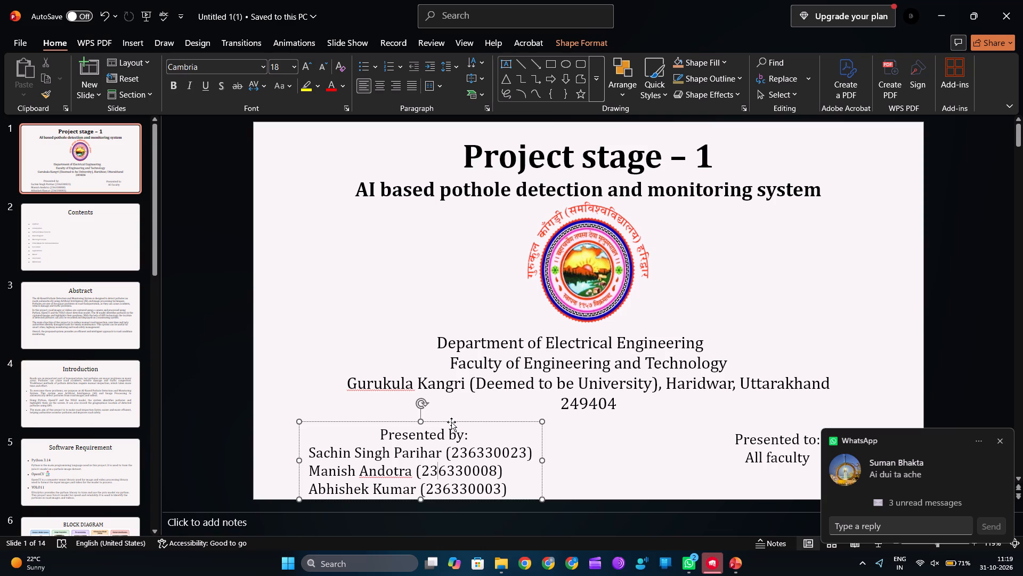
drag(451, 422, 450, 414)
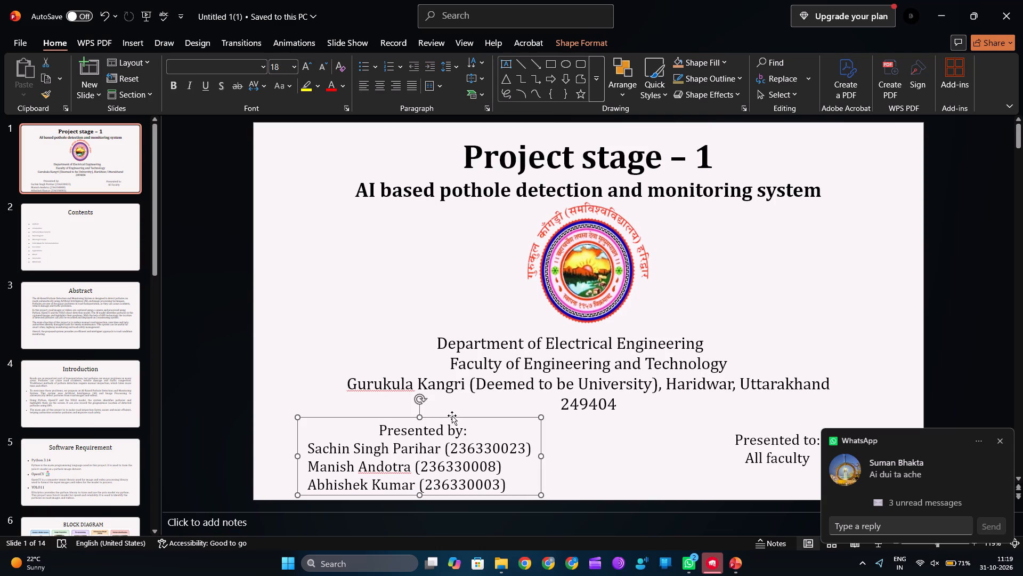
click(589, 465)
scroll(589, 465, up, 1)
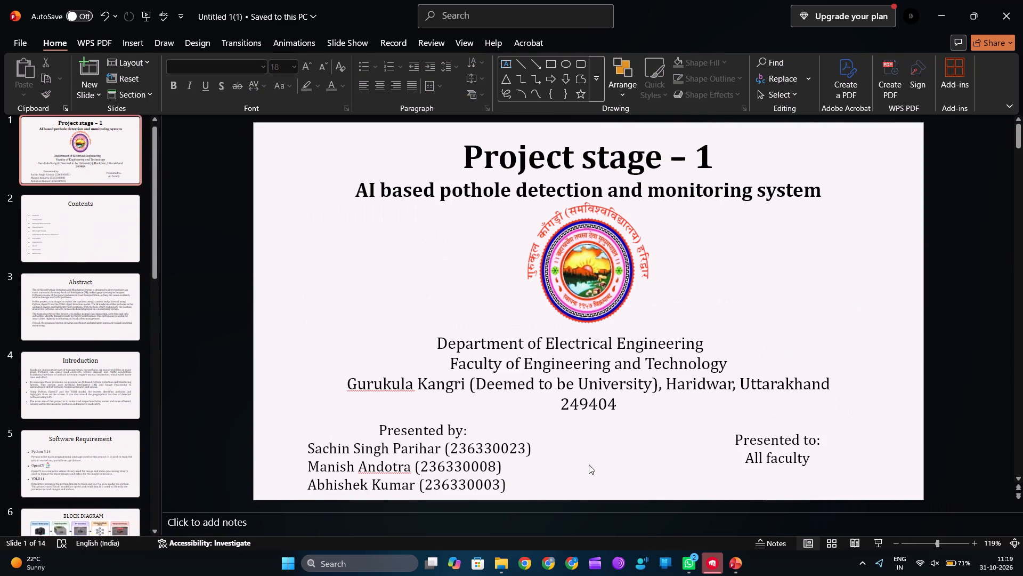
Go to the Contents slide and activate the text box holding the bulleted list of topics.
key(Down)
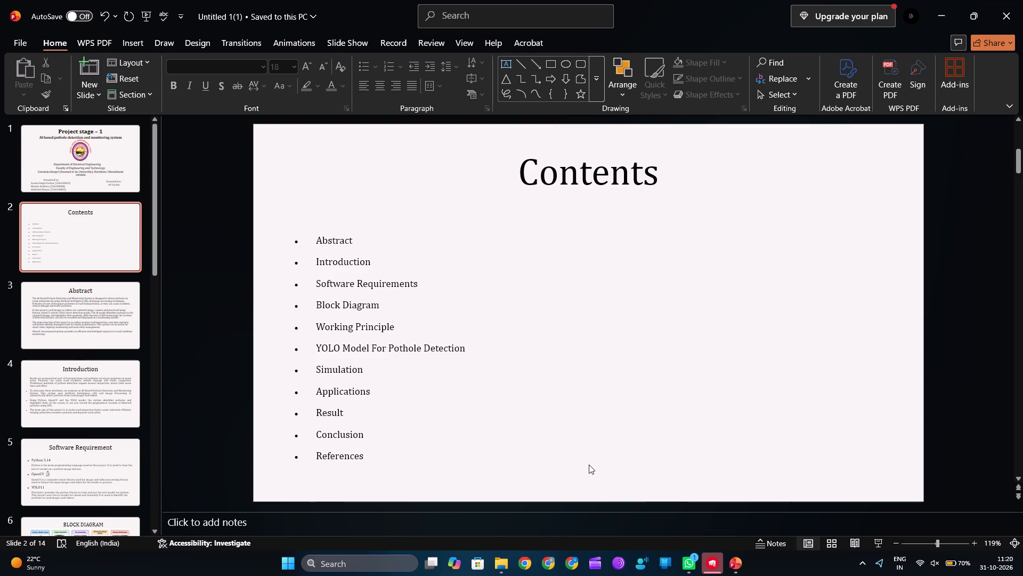
click(494, 214)
Move the bulleted list on the Contents slide up and slightly right, so it sits just beneath the title.
click(389, 296)
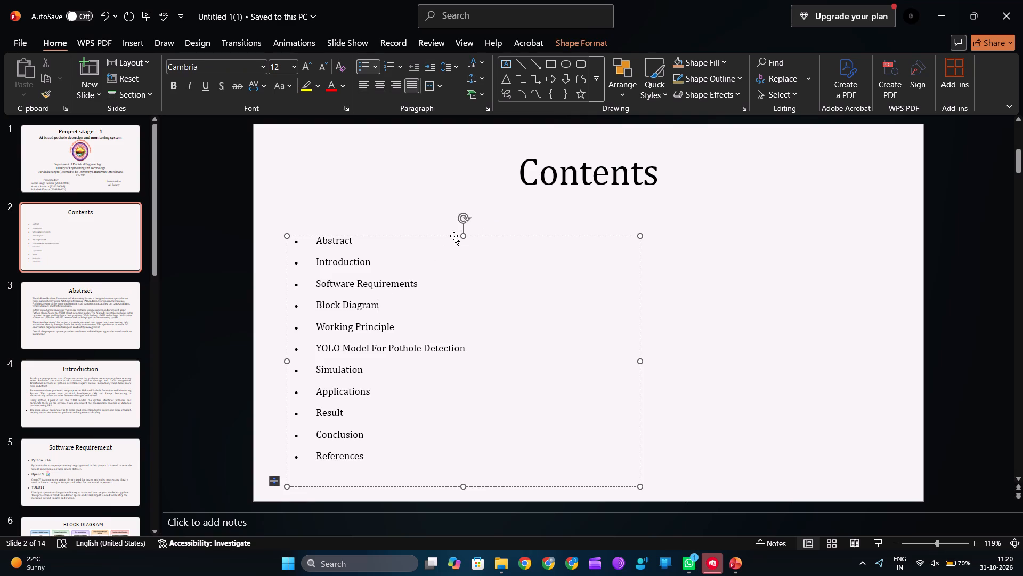
drag(454, 237, 476, 205)
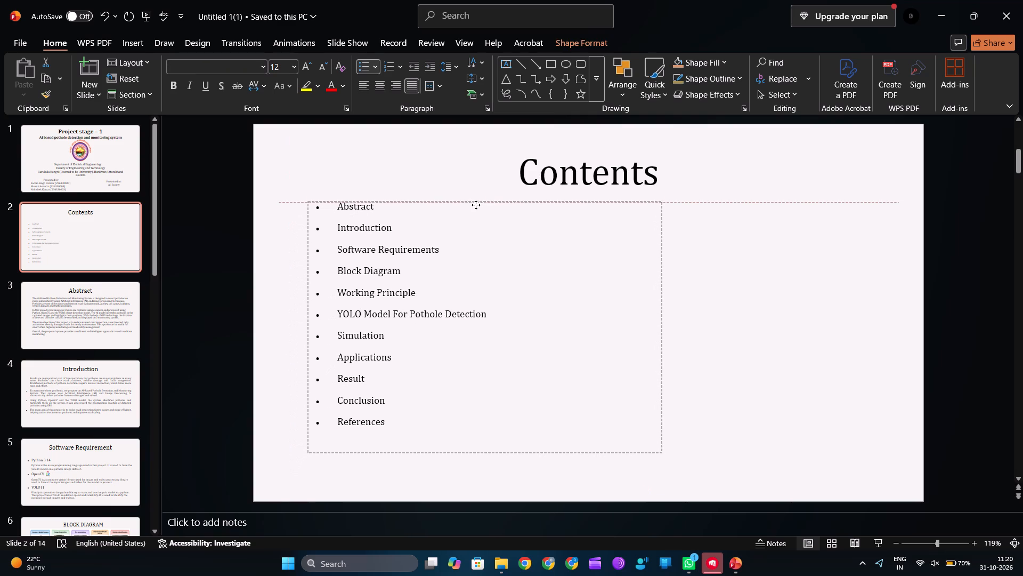
drag(476, 205, 477, 204)
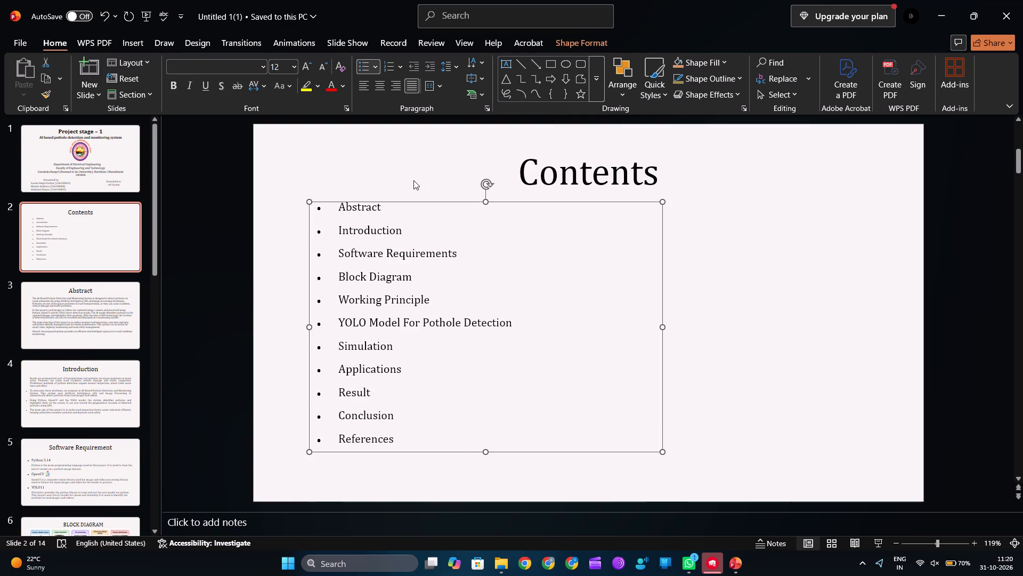
click(413, 180)
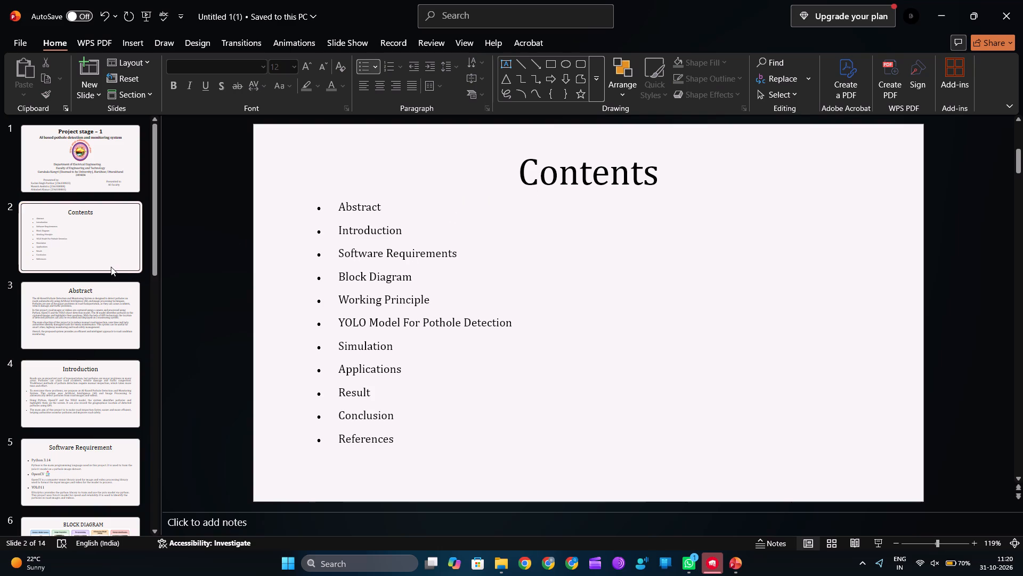
Review the layout of the slides from the title slide through Working Principle and its continuation on slide 8.
scroll(111, 267, up, 5)
click(91, 177)
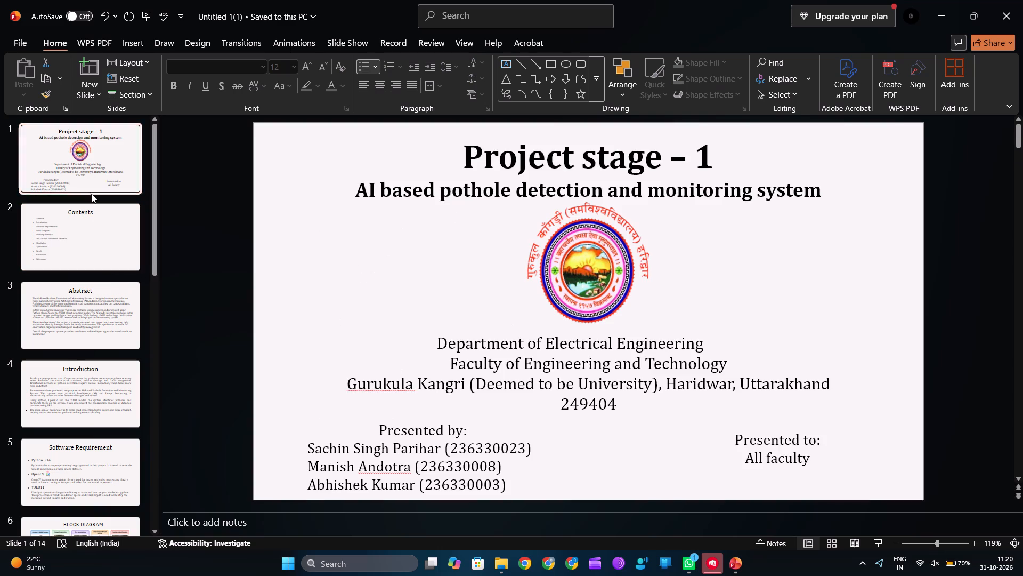
click(93, 225)
click(95, 179)
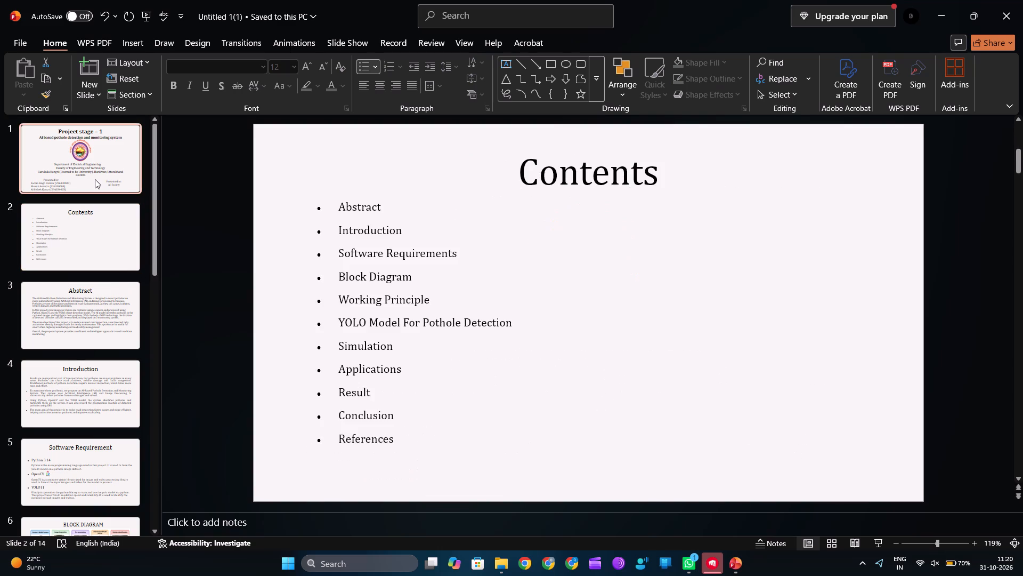
click(95, 219)
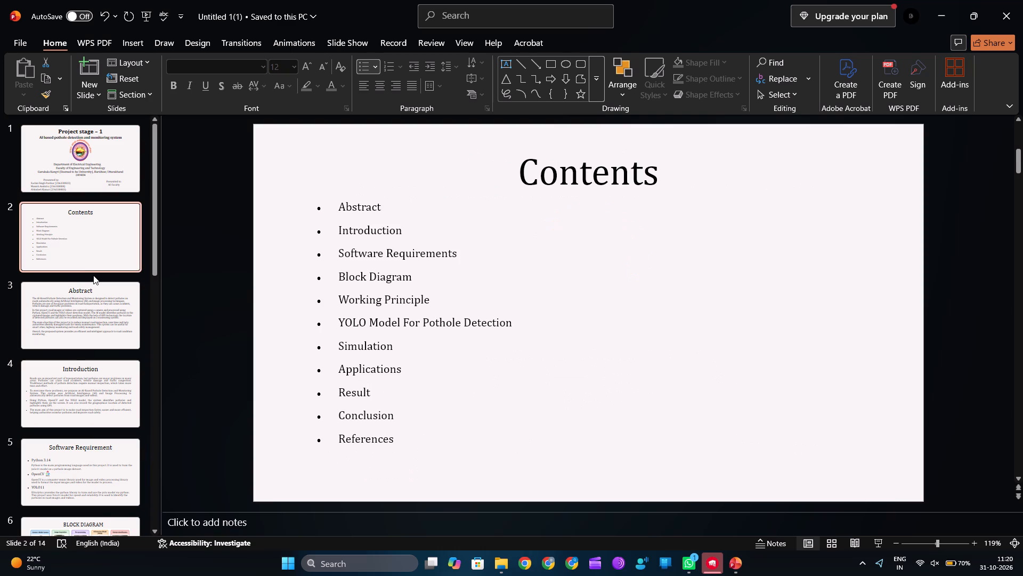
click(69, 300)
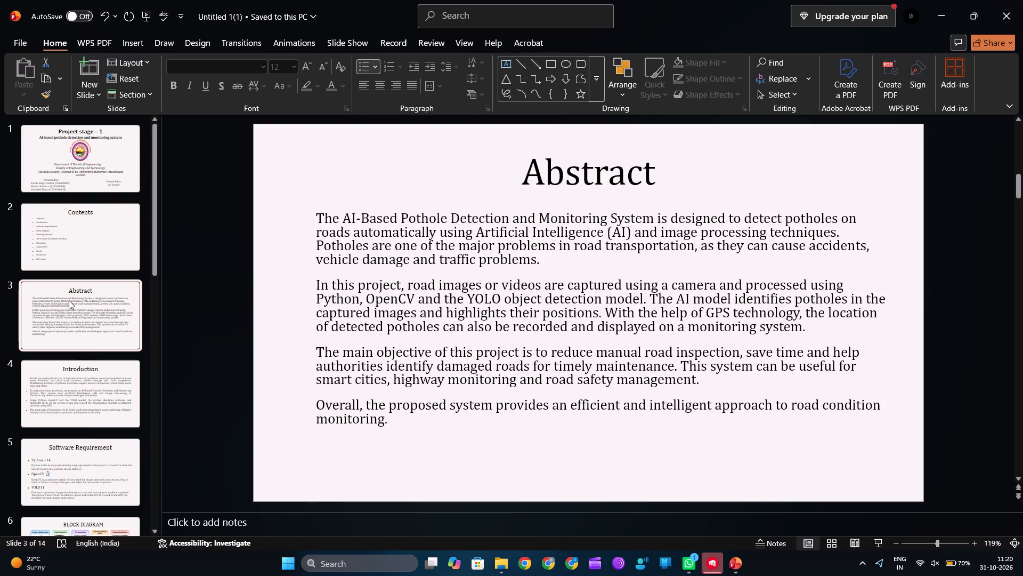
click(77, 373)
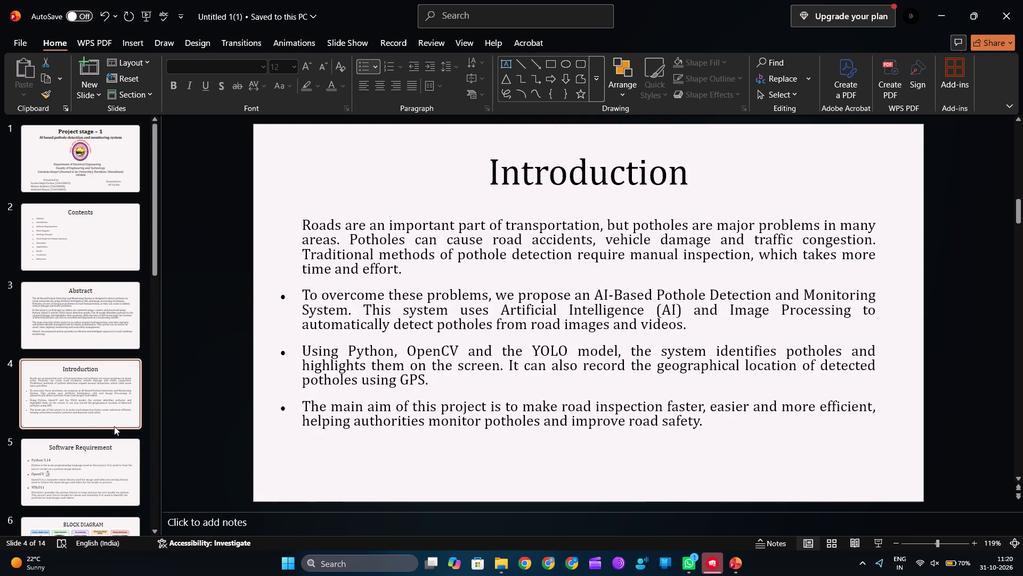
click(75, 468)
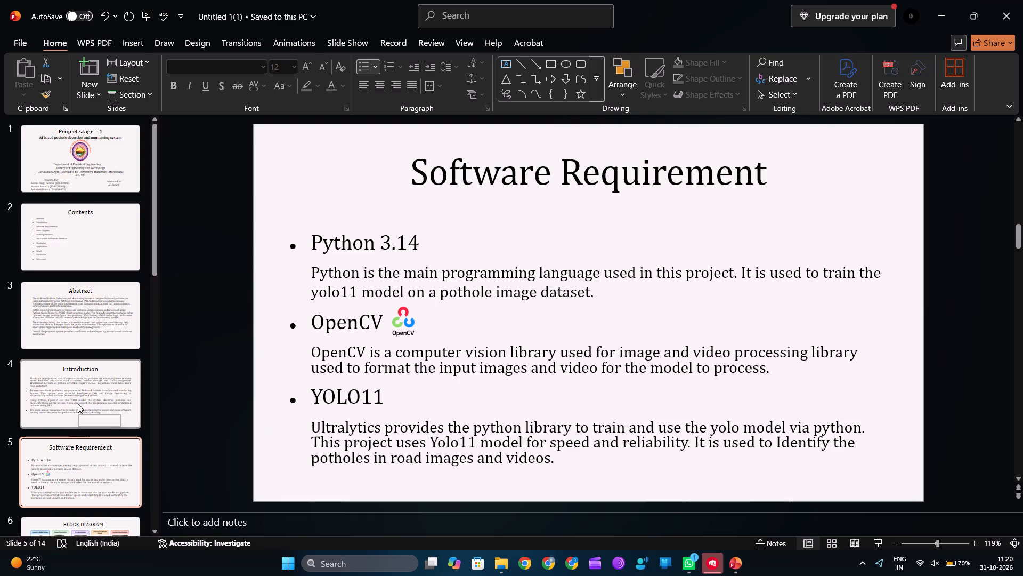
key(Down)
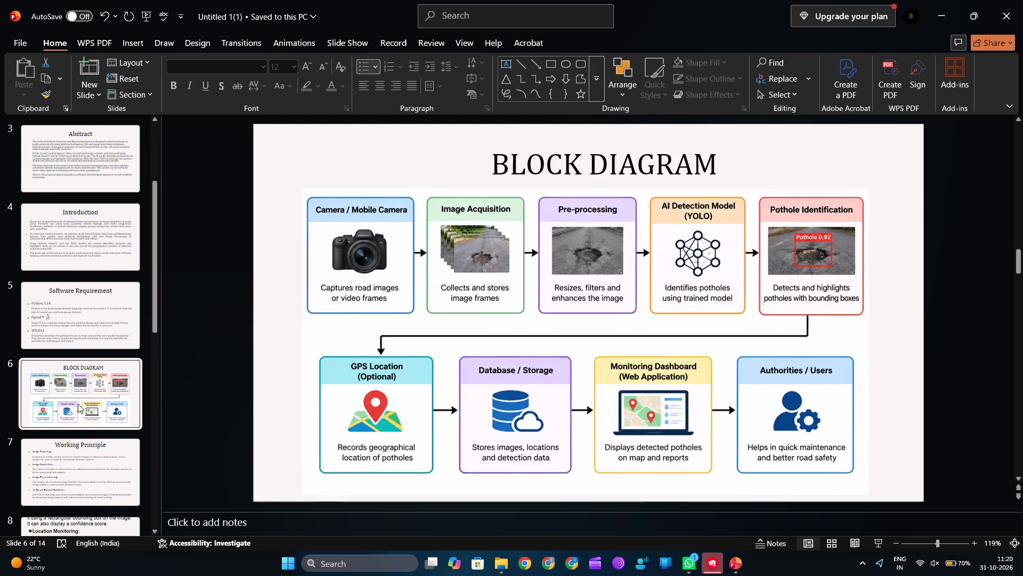
key(Down)
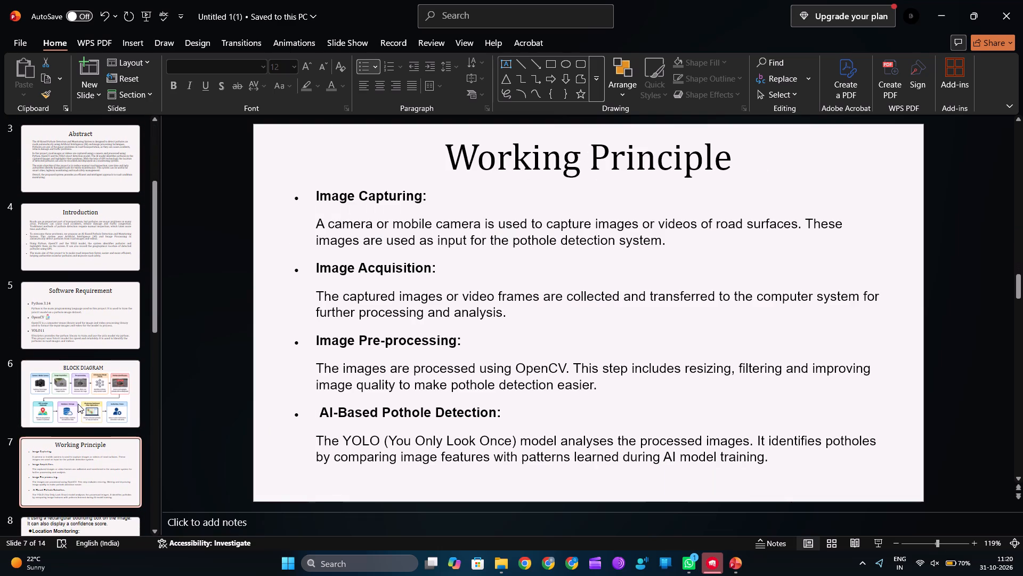
key(Down)
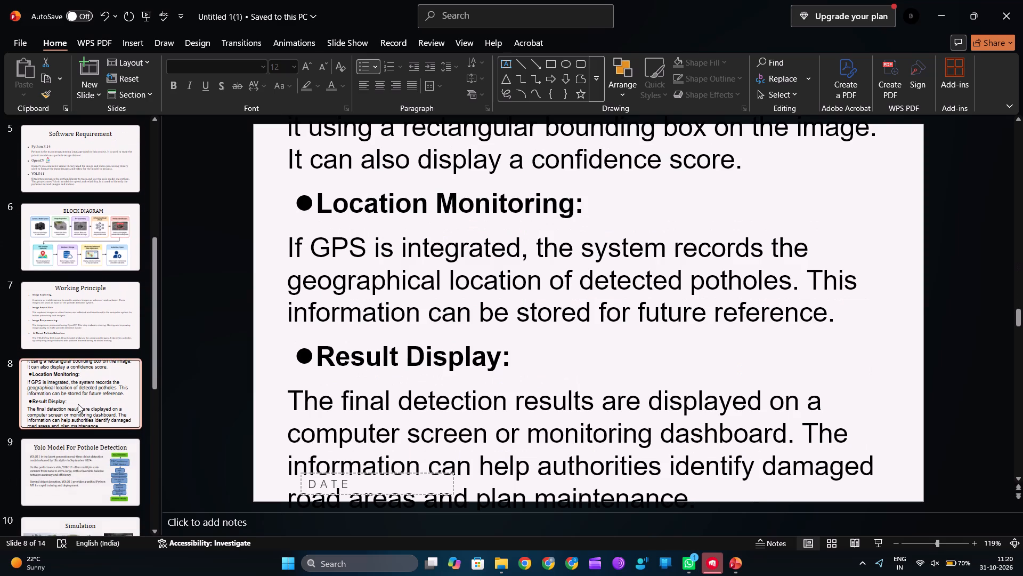
Reduce all the body text on slide 8, from Pothole Identification to Result Display, to font size 20.
click(386, 375)
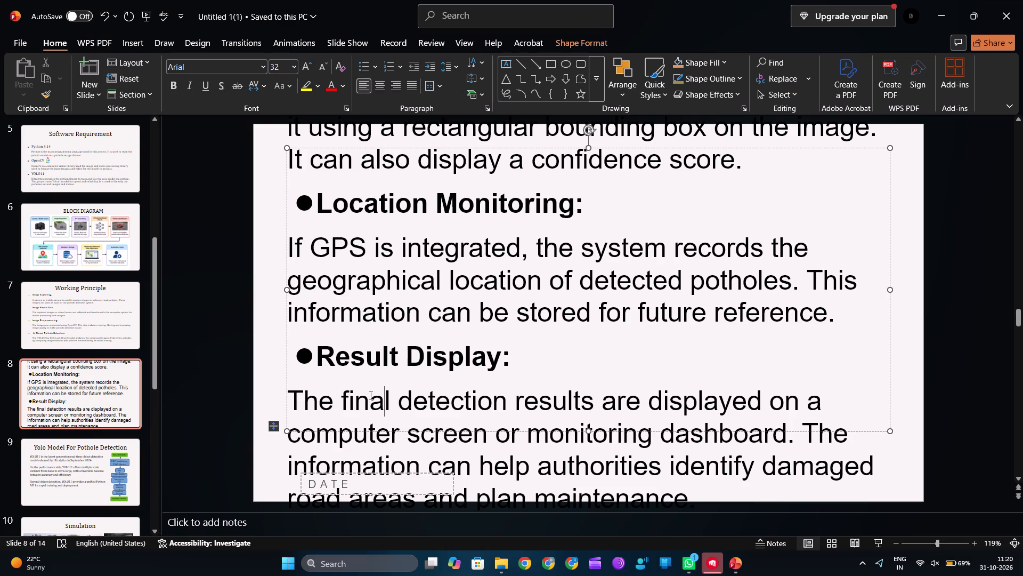
key(ctrl+a)
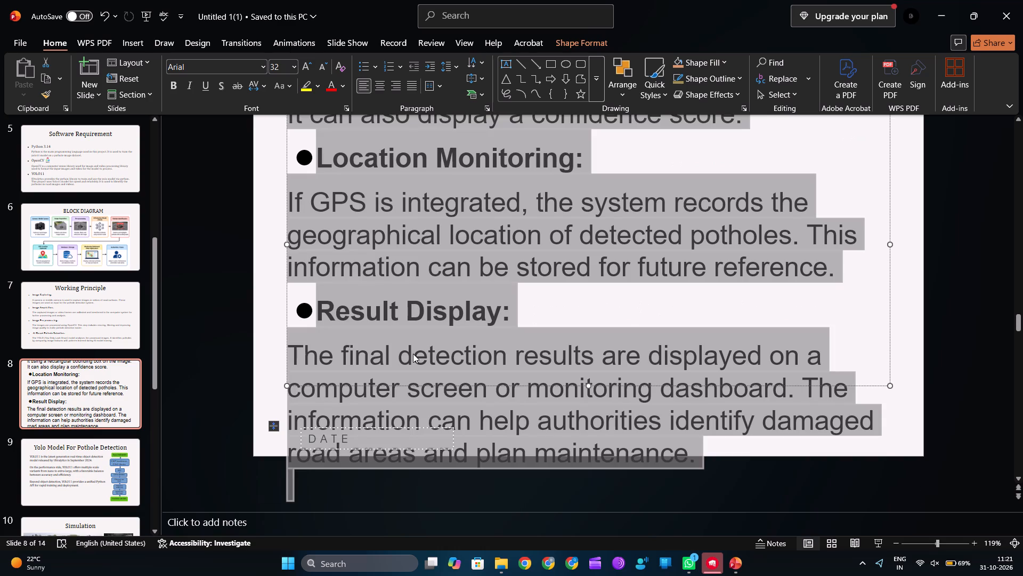
click(321, 67)
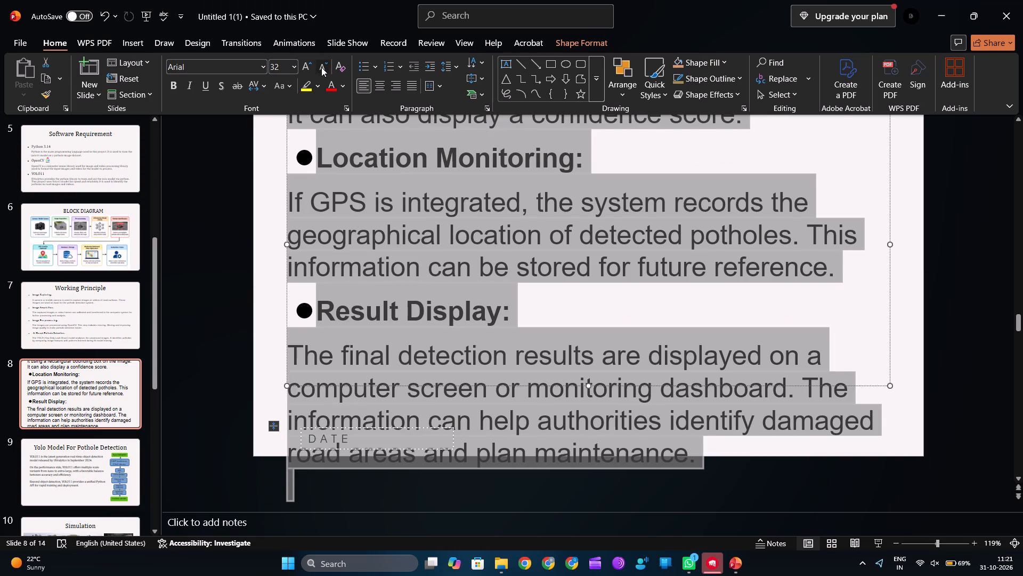
click(321, 67)
click(321, 67)
click(321, 67)
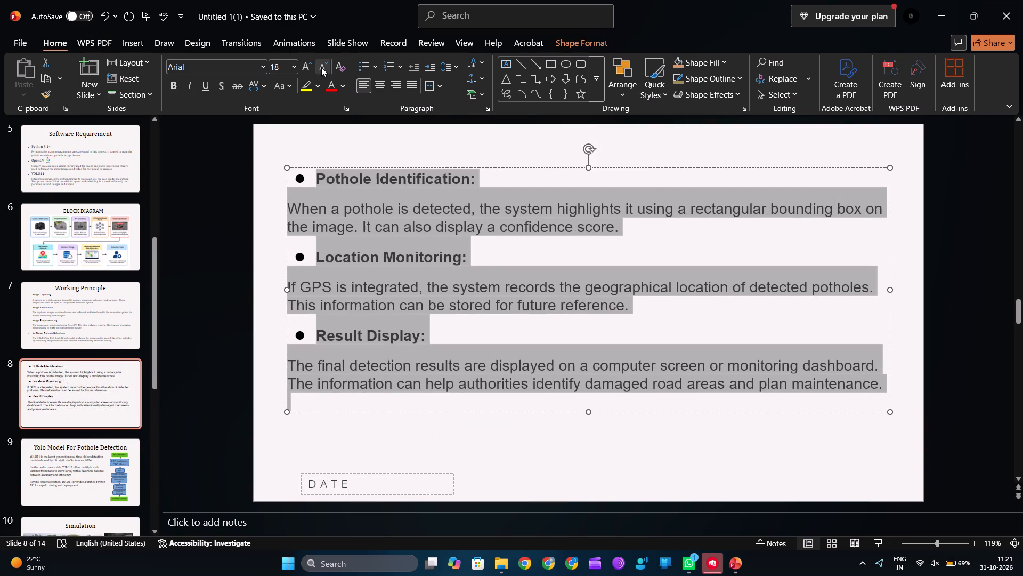
click(308, 65)
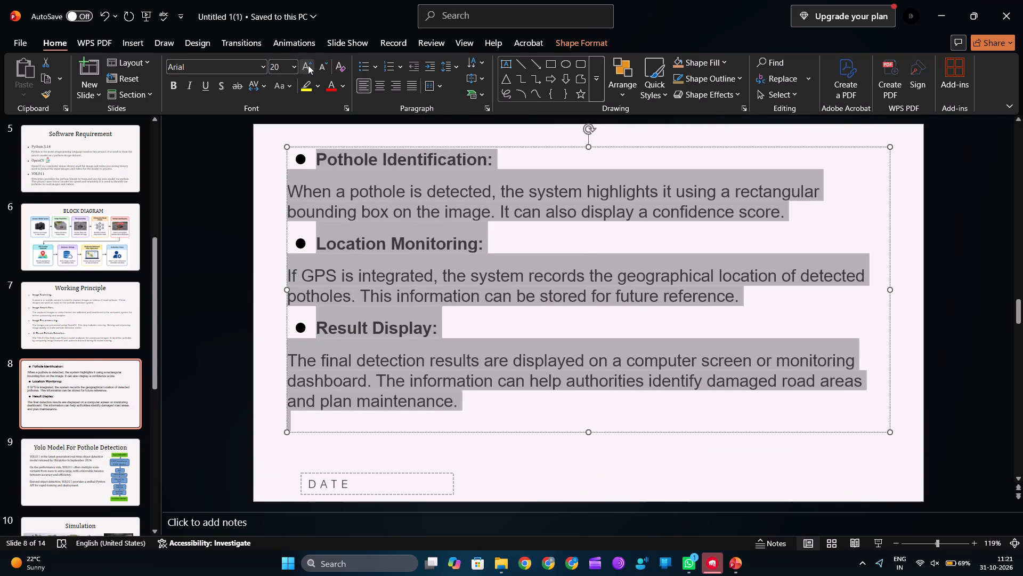
Look back over the Software Requirement, Block Diagram and Working Principle slides to compare their formatting.
scroll(405, 287, right, 1)
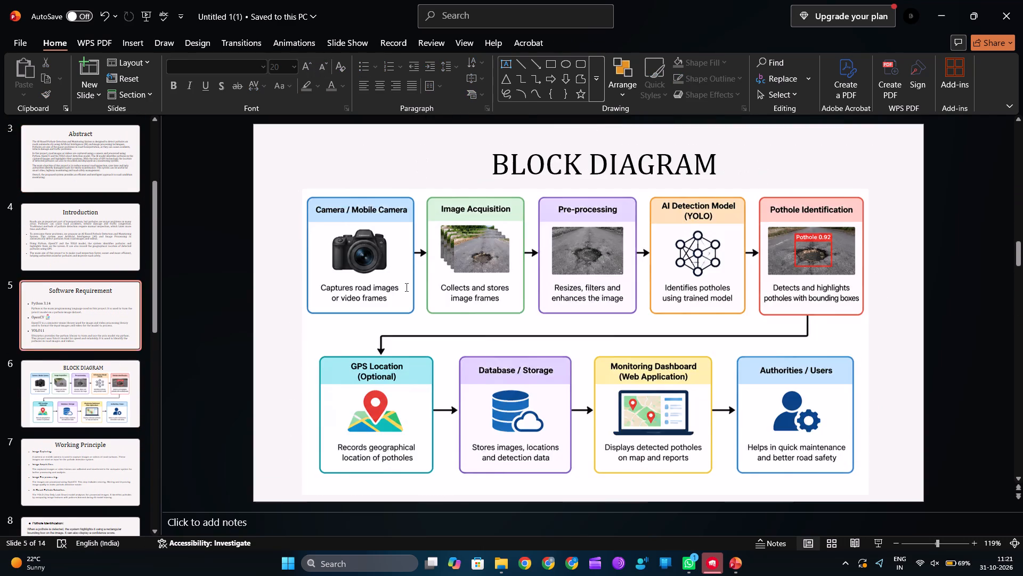
scroll(405, 287, right, 2)
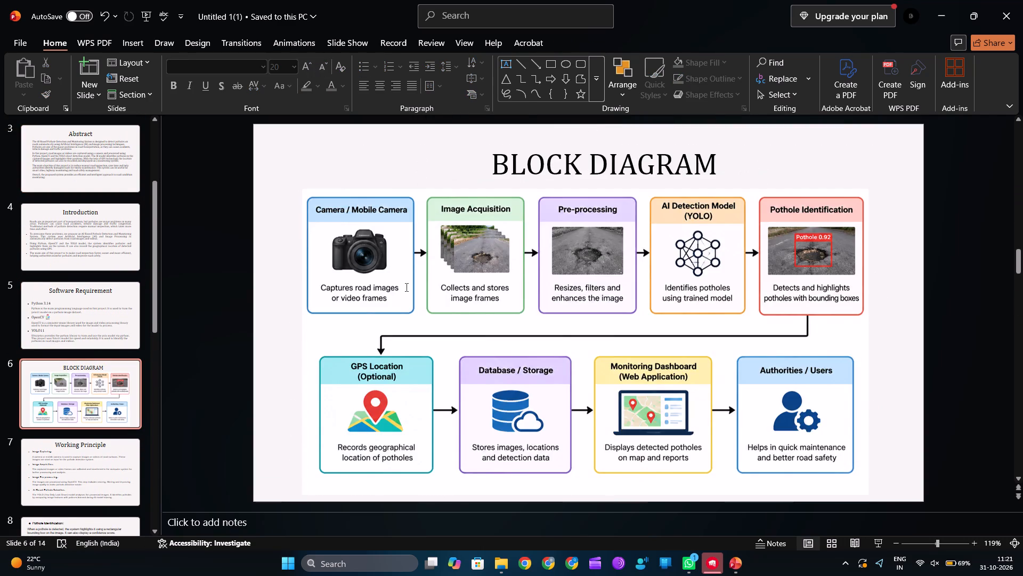
scroll(405, 287, right, 3)
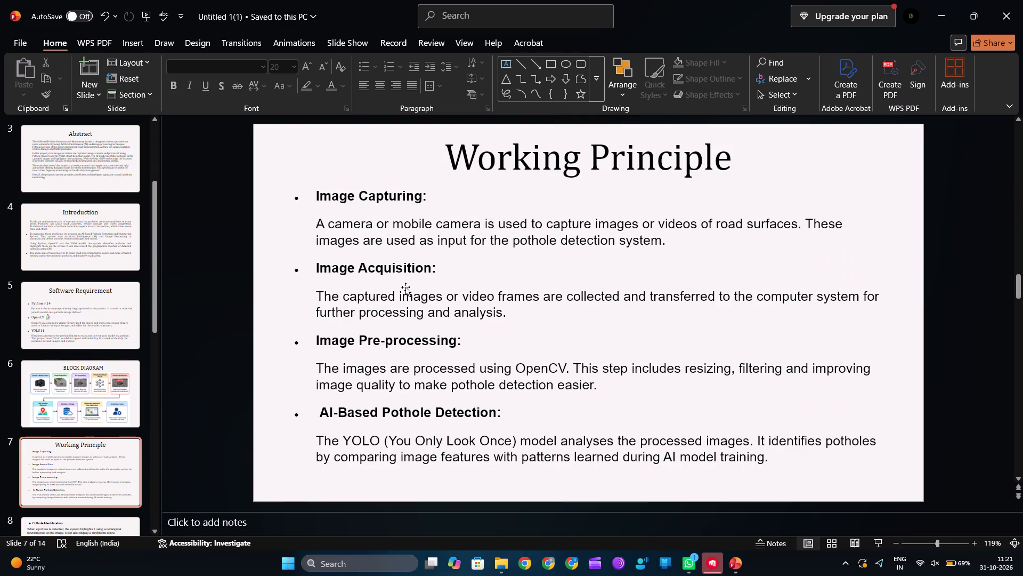
scroll(405, 287, right, 1)
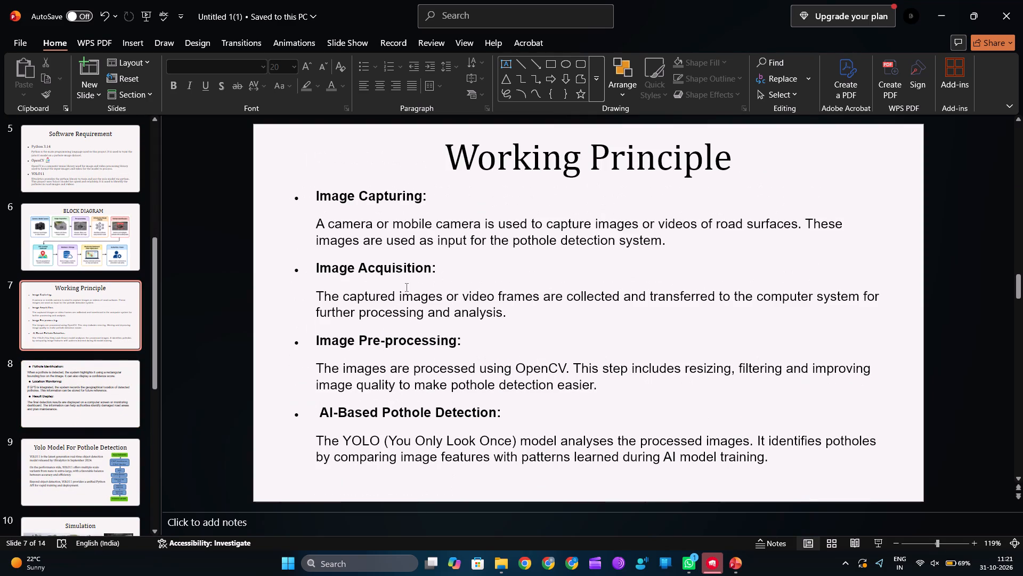
Reduce all the body text on slide 8, from Pothole Identification to Result Display, to font size 16, matching the Working Principle slide.
click(429, 299)
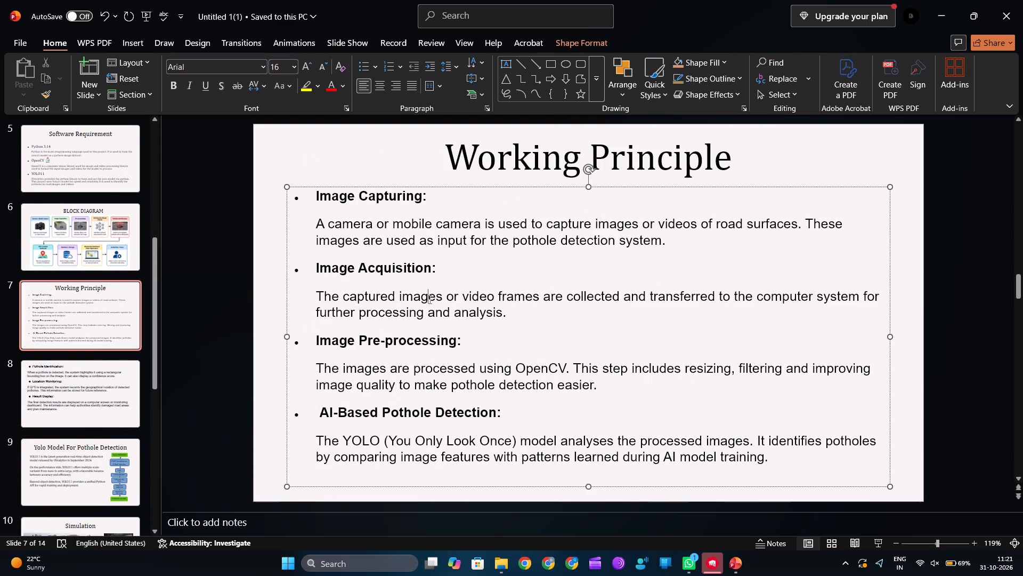
click(406, 312)
scroll(406, 312, down, 1)
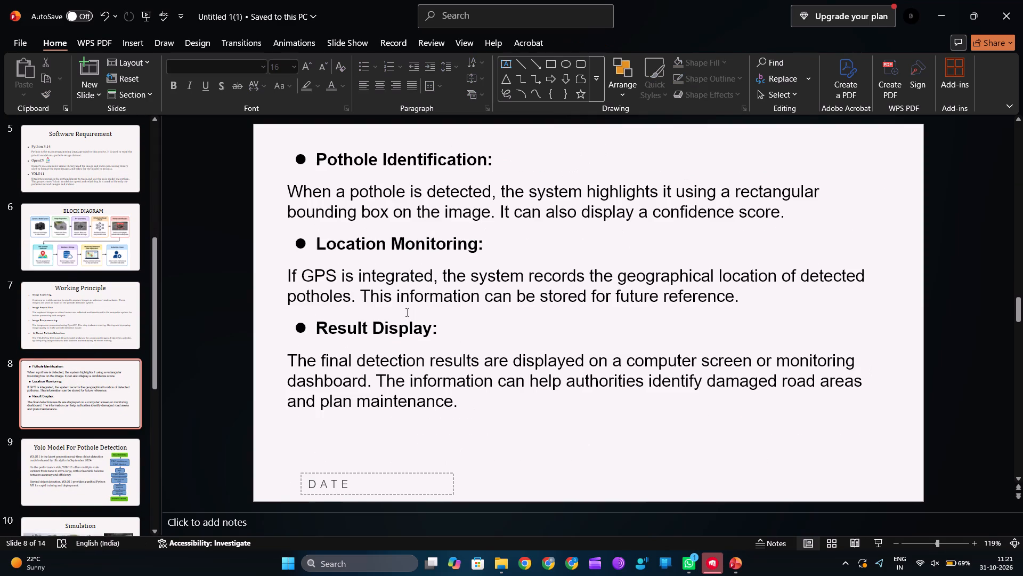
scroll(406, 312, down, 1)
click(393, 301)
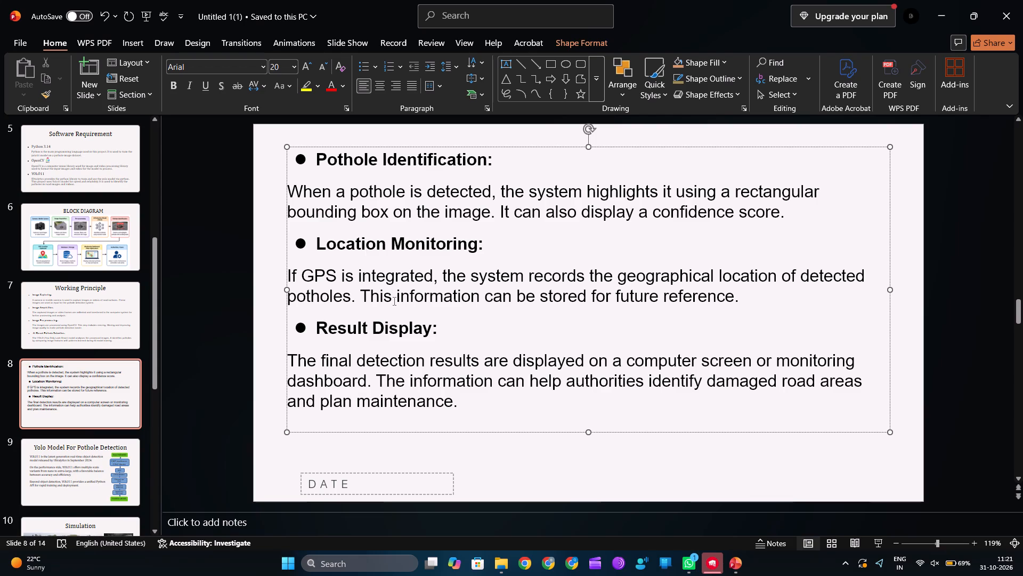
key(ctrl+a)
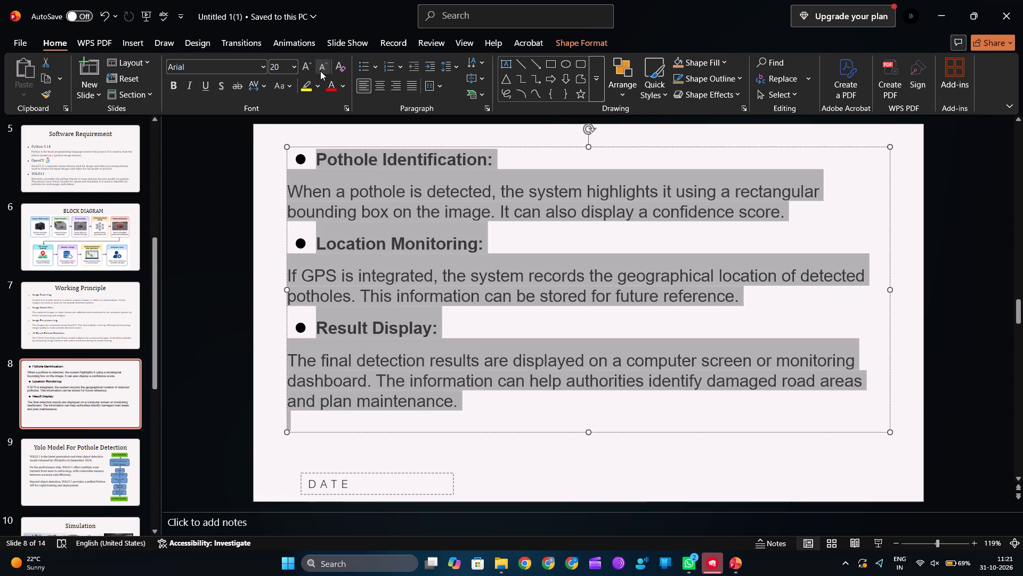
click(320, 71)
click(320, 71)
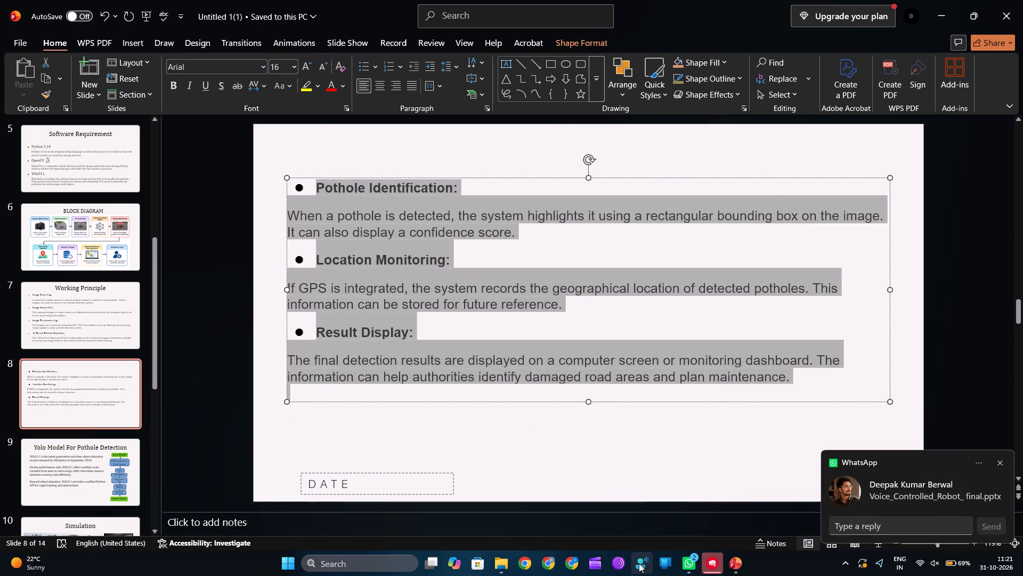
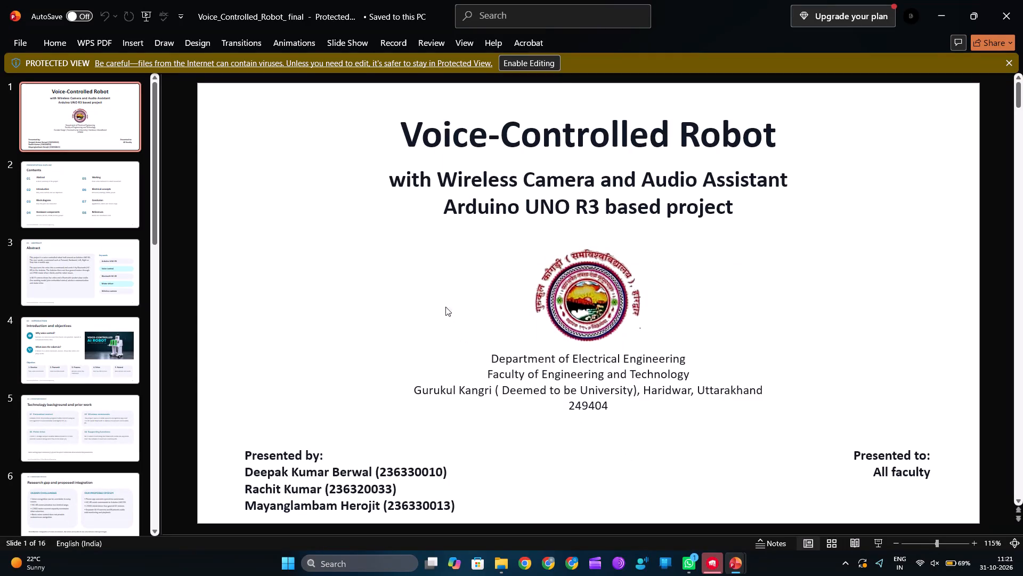
With editing enabled, review the Voice_Controlled_Robot_ final presentation from its title slide through References for layout and text sizing, closing it when finished.
click(527, 62)
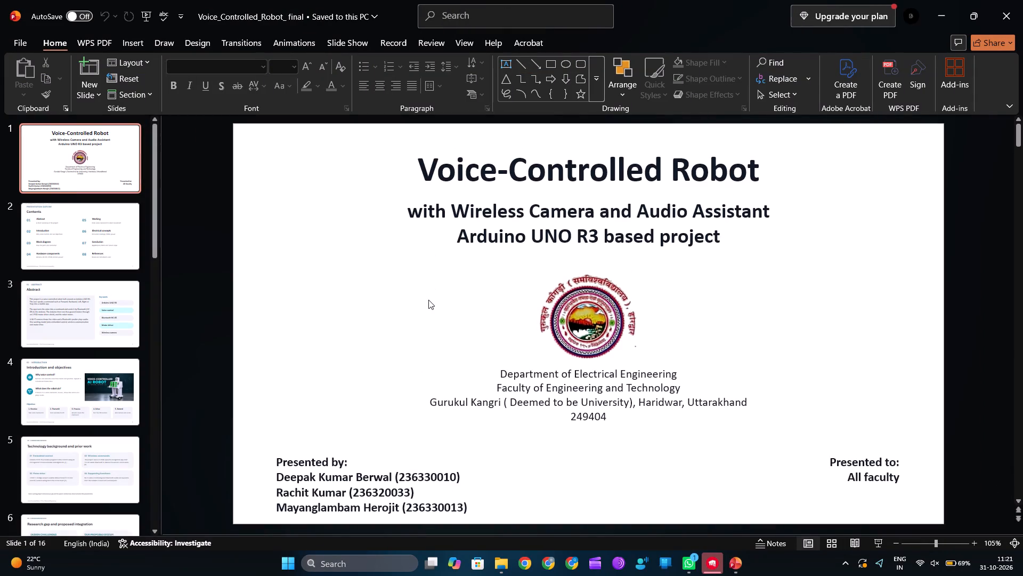
key(Down)
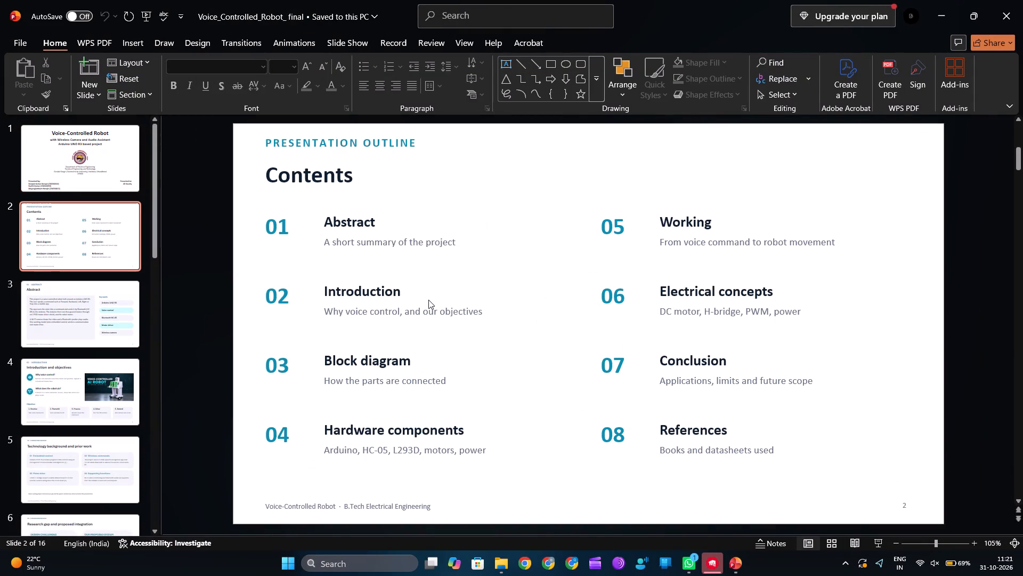
key(Down)
key(Down)
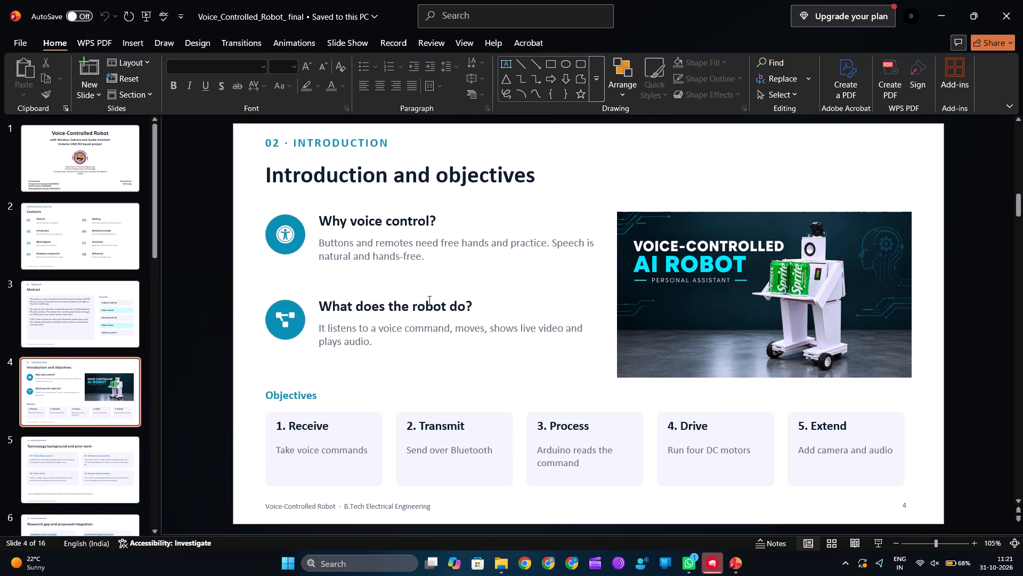
key(Down)
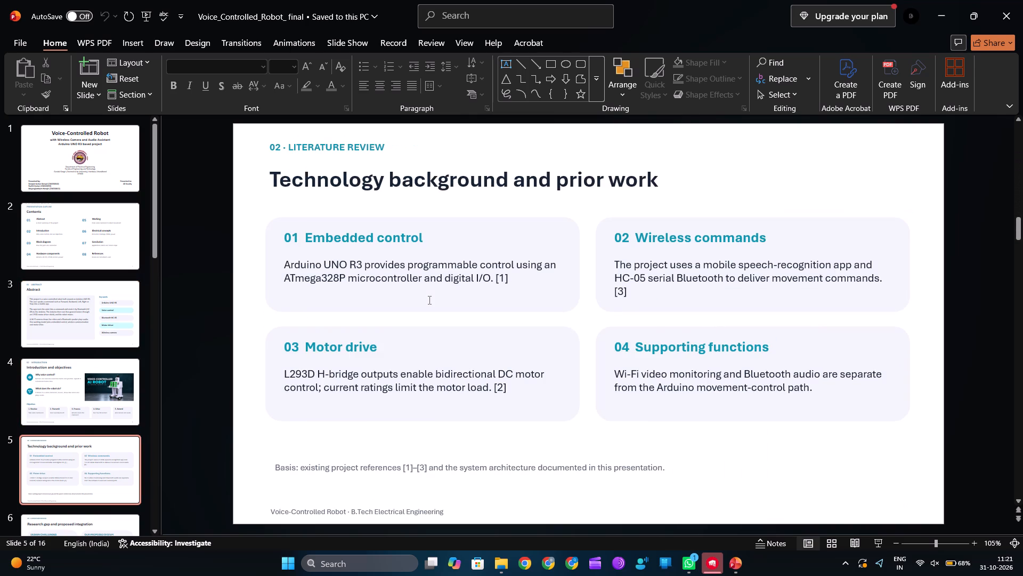
key(Down)
key(Down)
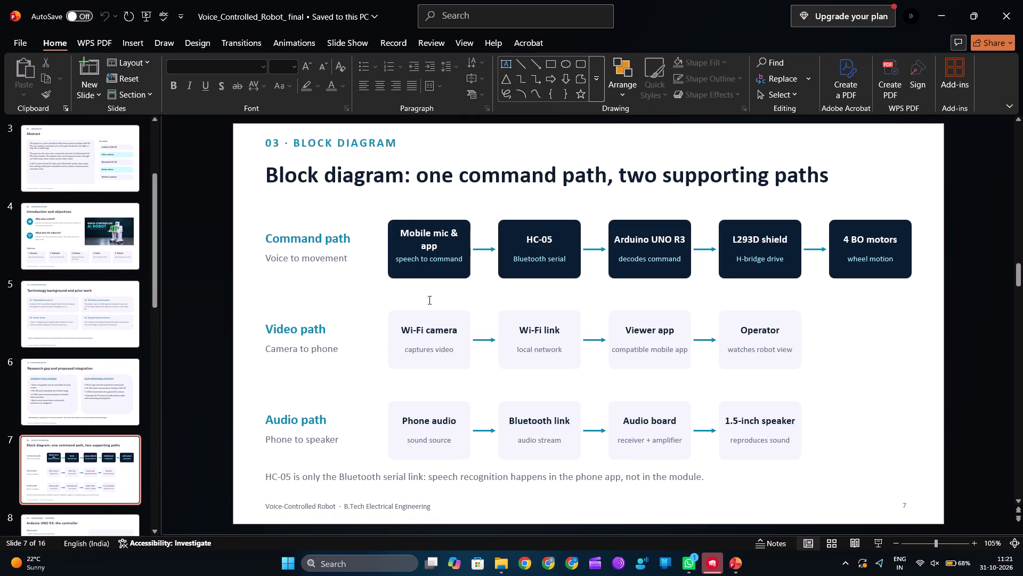
key(Down)
key(Down)
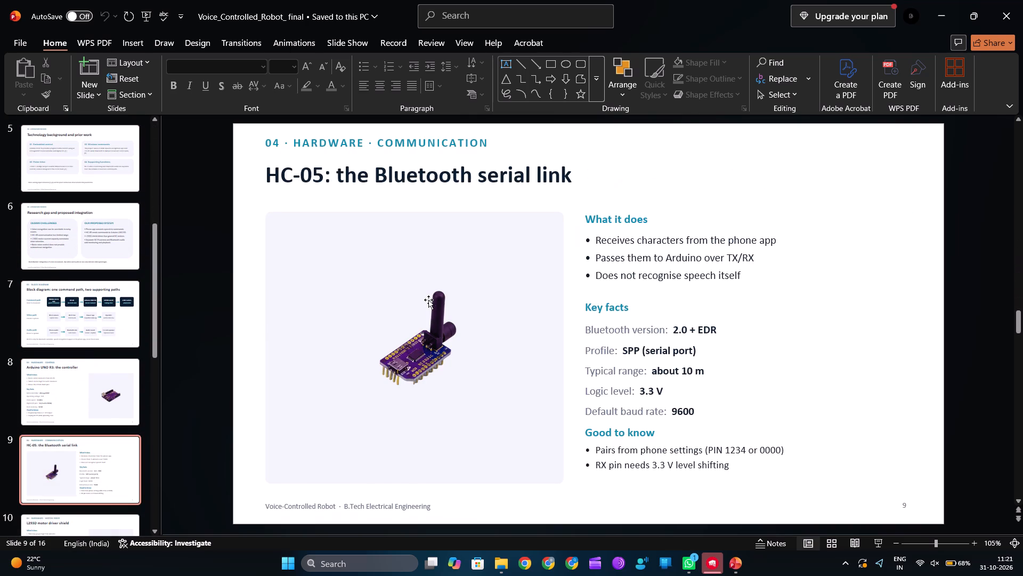
key(Down)
key(Down)
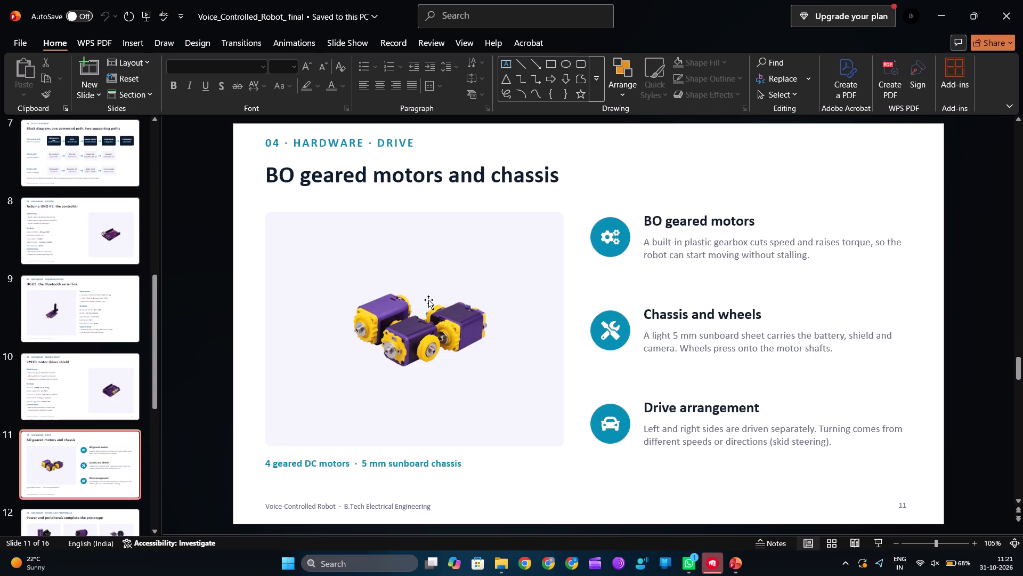
key(Down)
key(Down)
key(Down)
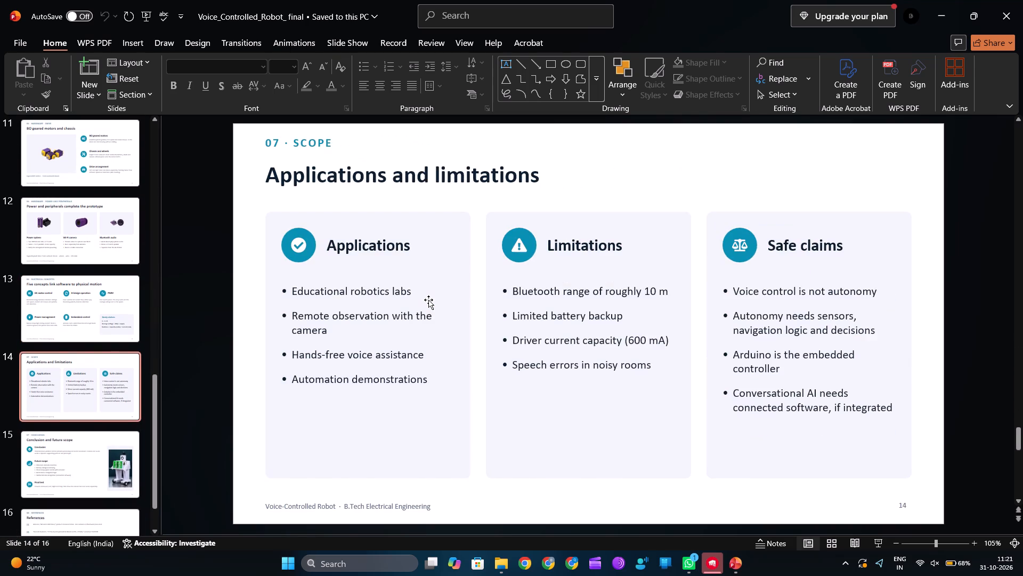
key(Down)
key(Down)
key(Down)
key(Down)
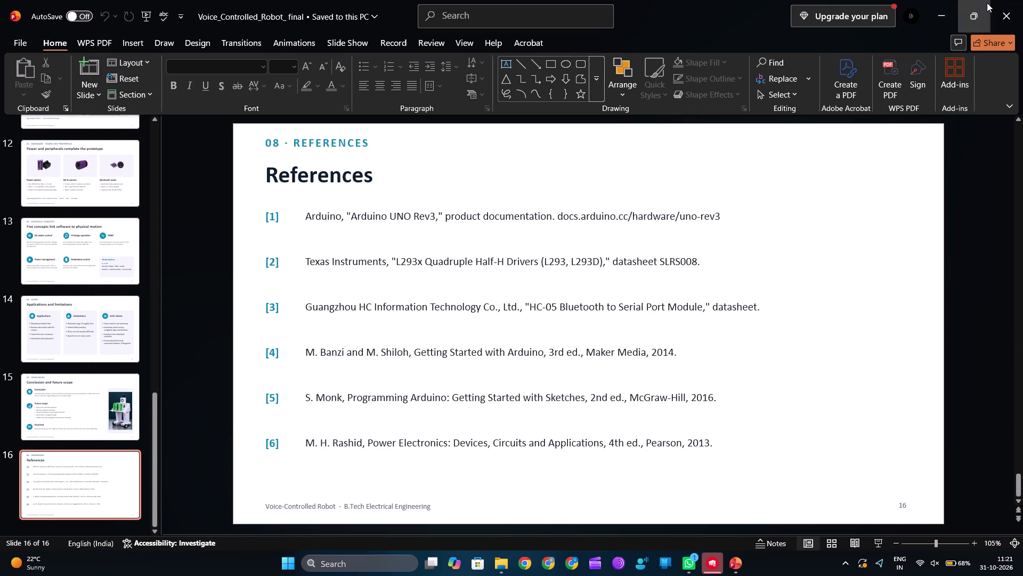
click(1005, 1)
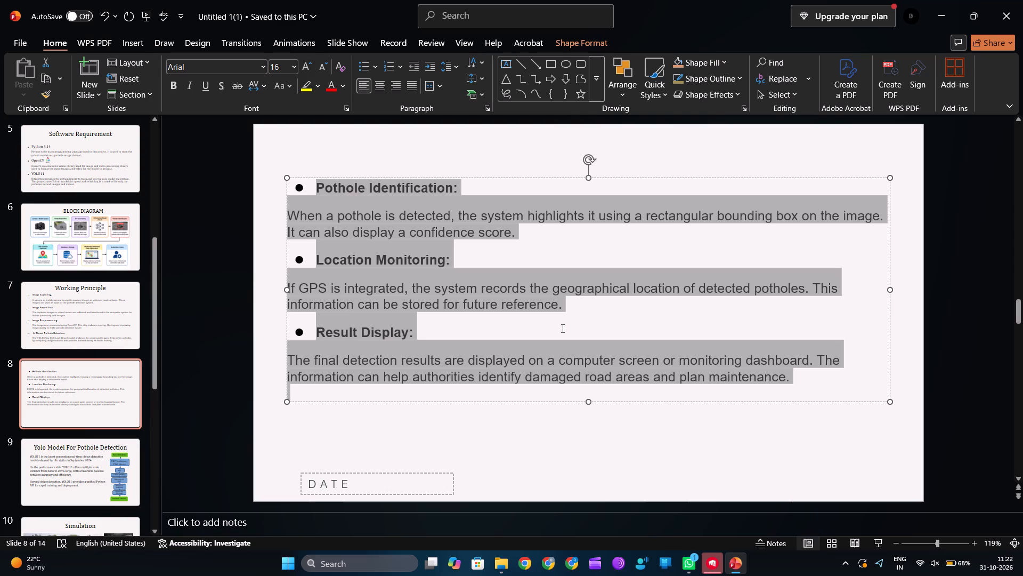
Review the slides from Yolo Model For Pothole Detection through References, rechecking the bullets on the Conclusion slide.
click(67, 465)
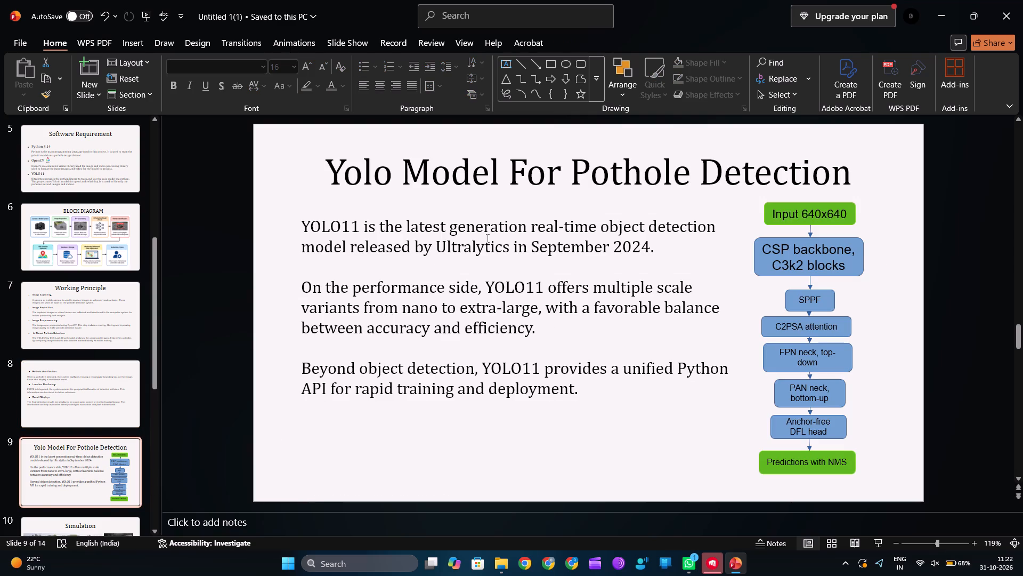
click(783, 268)
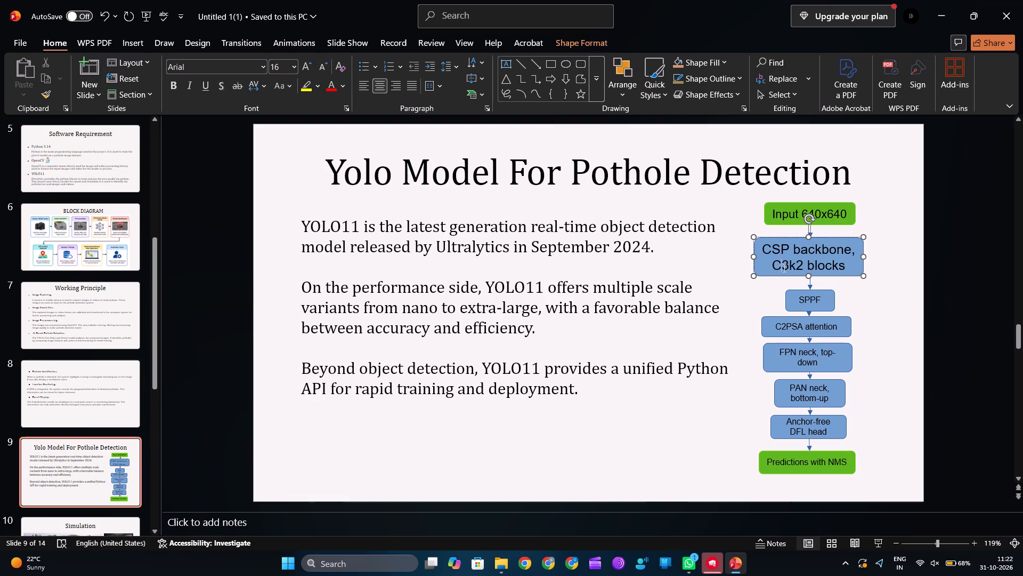
click(724, 318)
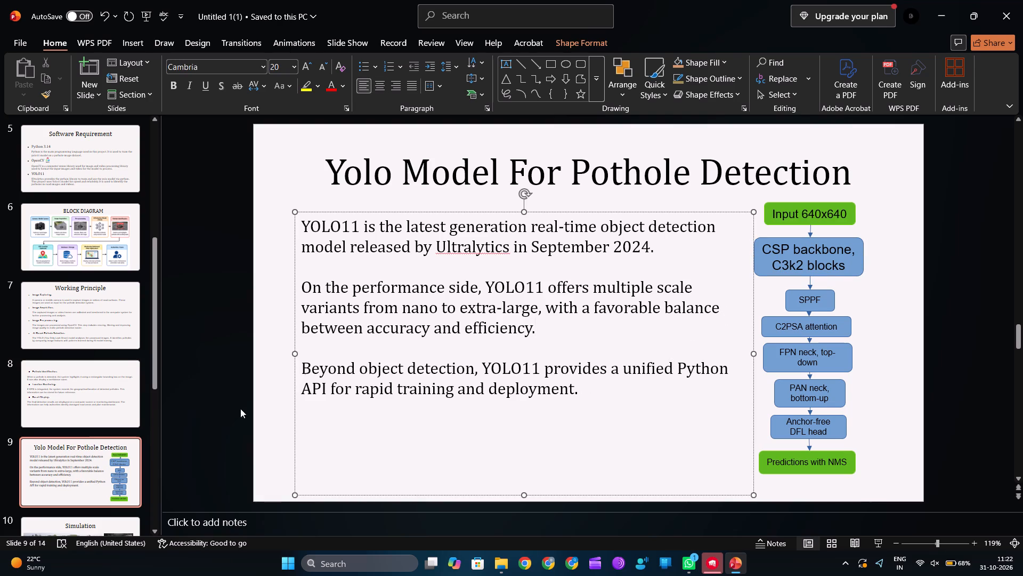
scroll(107, 409, down, 2)
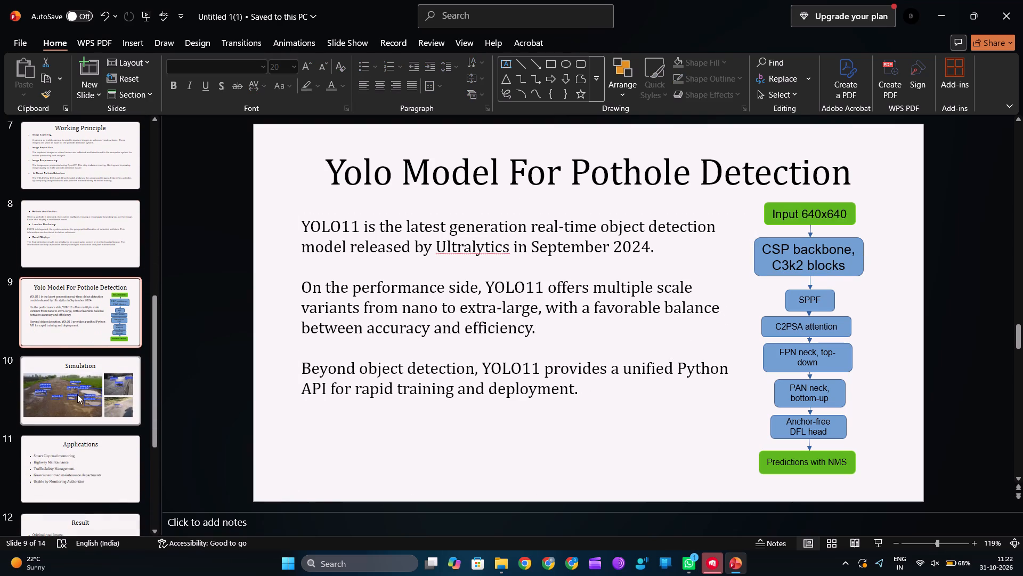
click(77, 394)
click(376, 374)
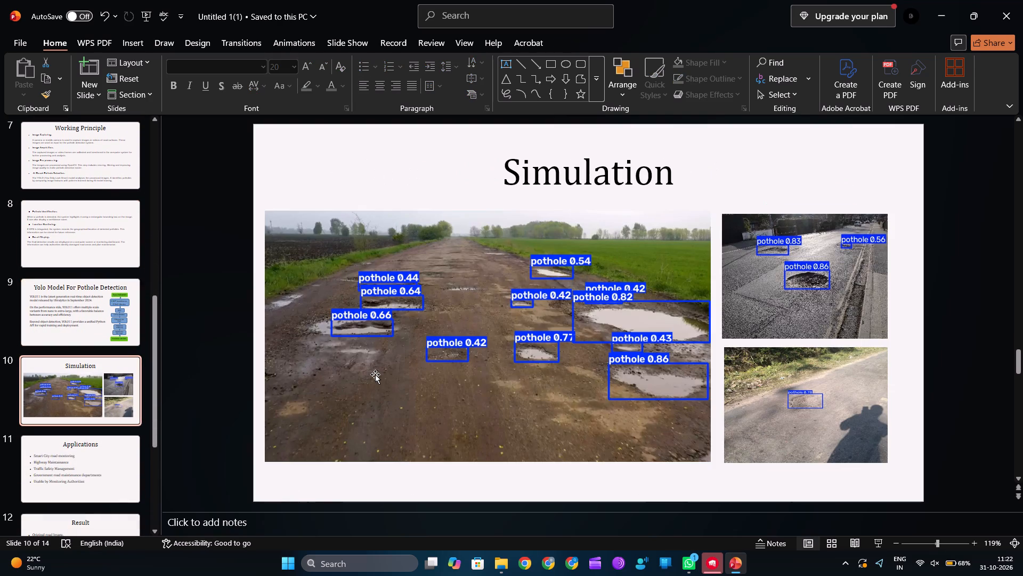
click(92, 477)
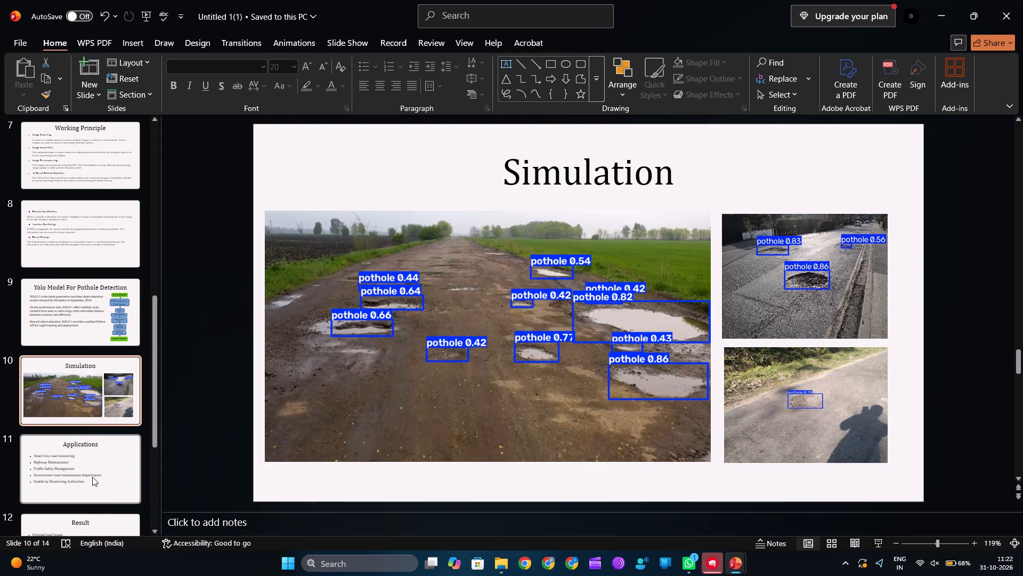
click(92, 477)
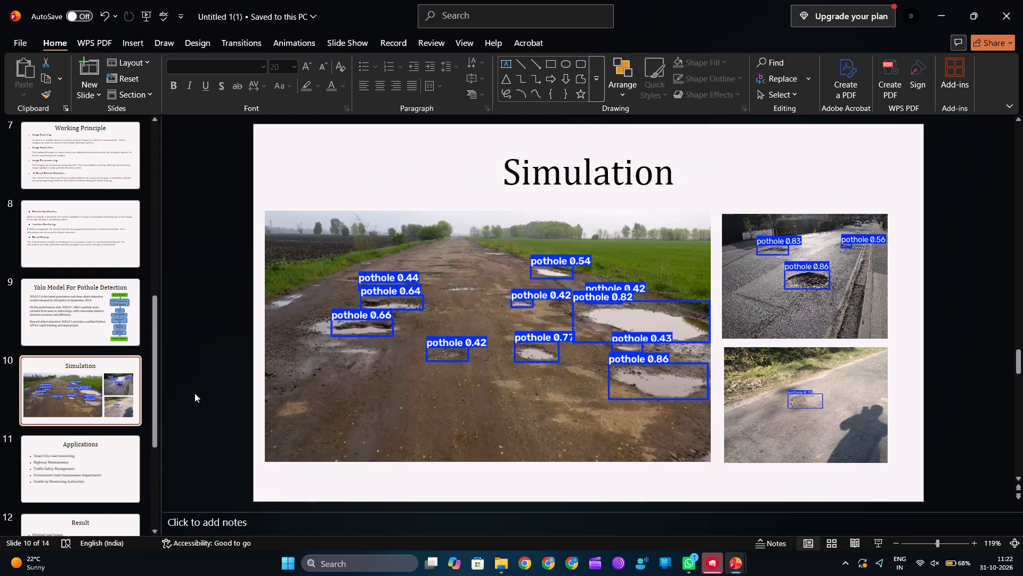
click(92, 458)
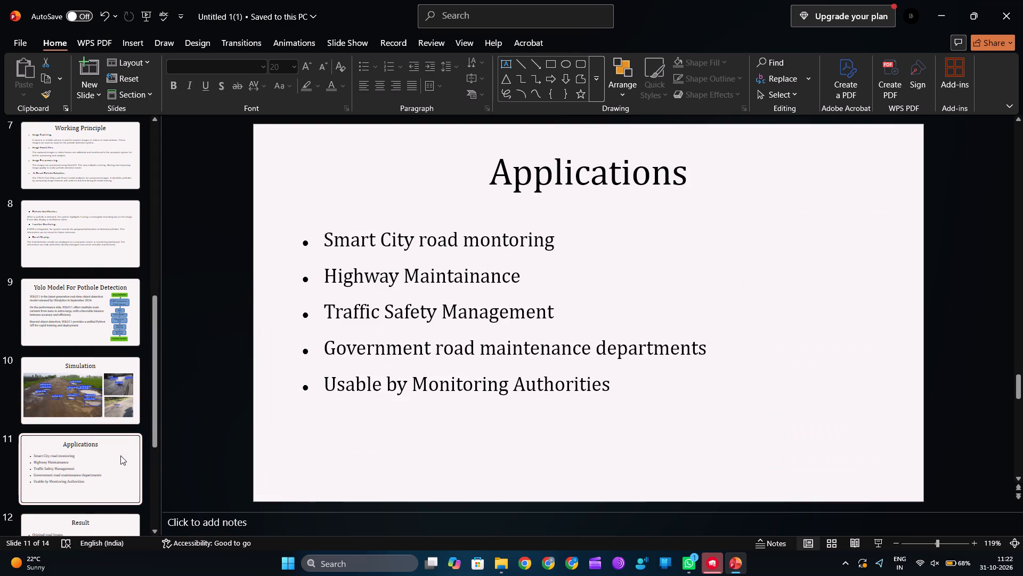
scroll(91, 451, down, 2)
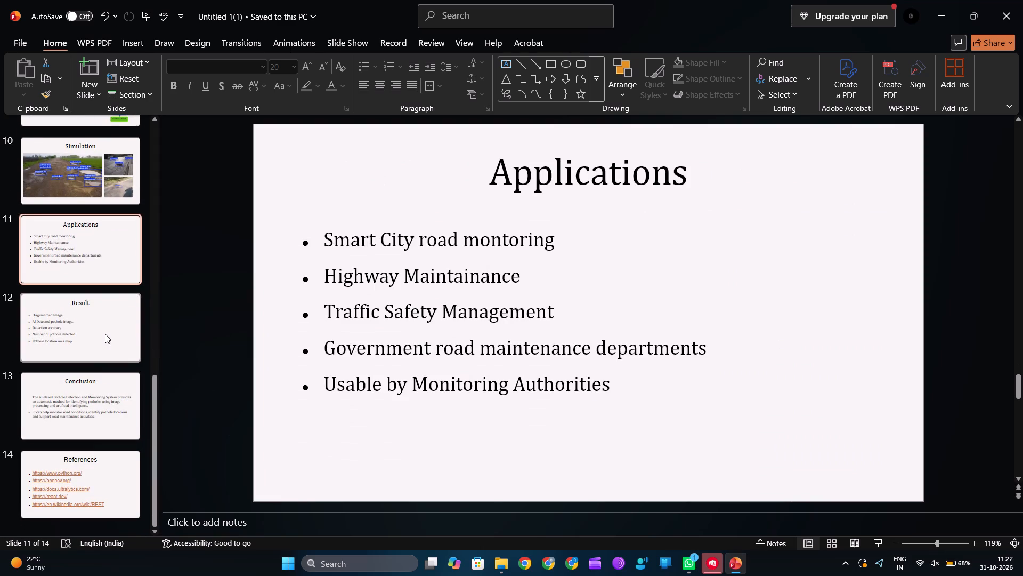
click(104, 333)
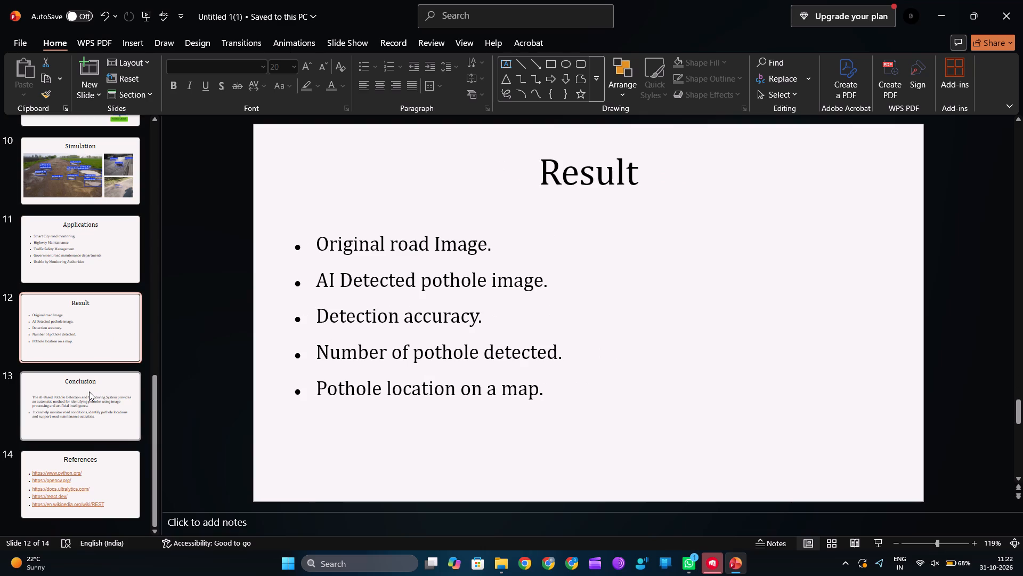
click(89, 391)
scroll(89, 391, down, 2)
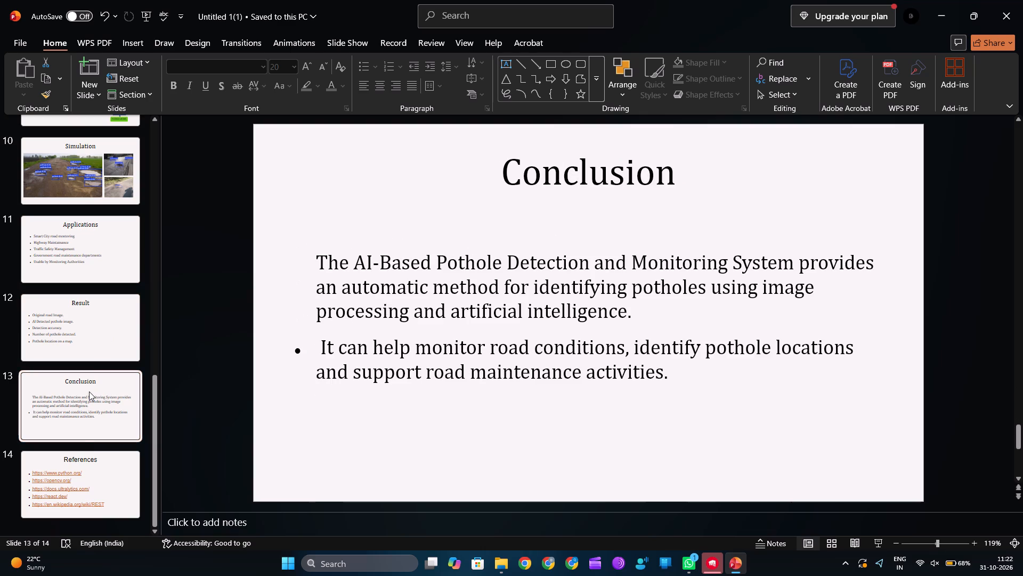
click(102, 466)
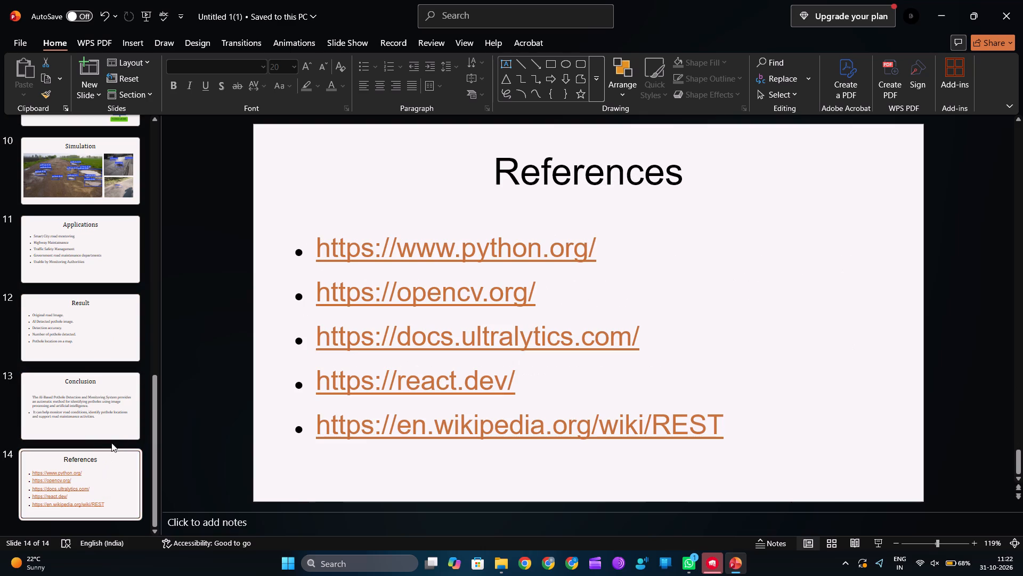
click(93, 419)
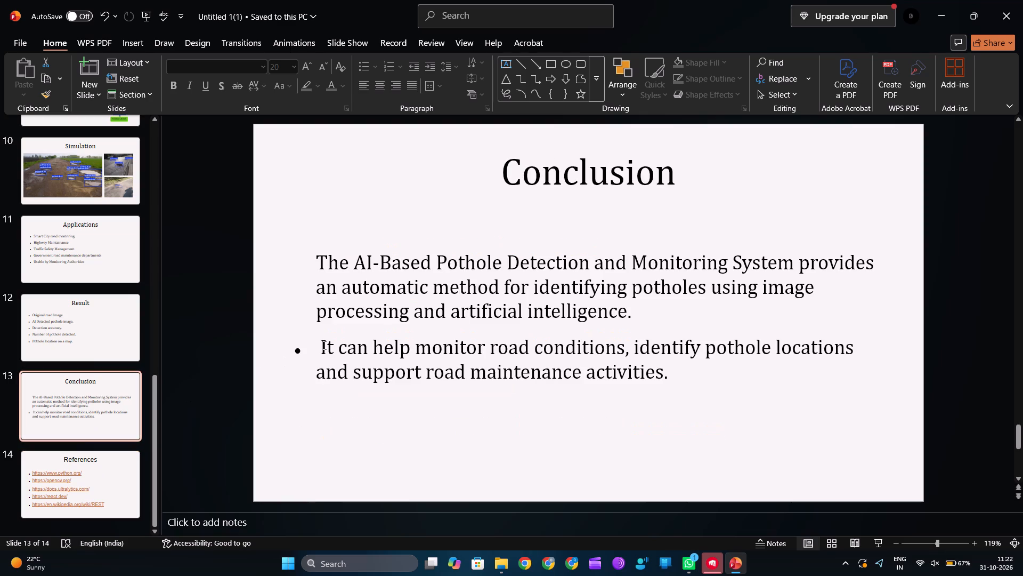
click(324, 347)
click(320, 350)
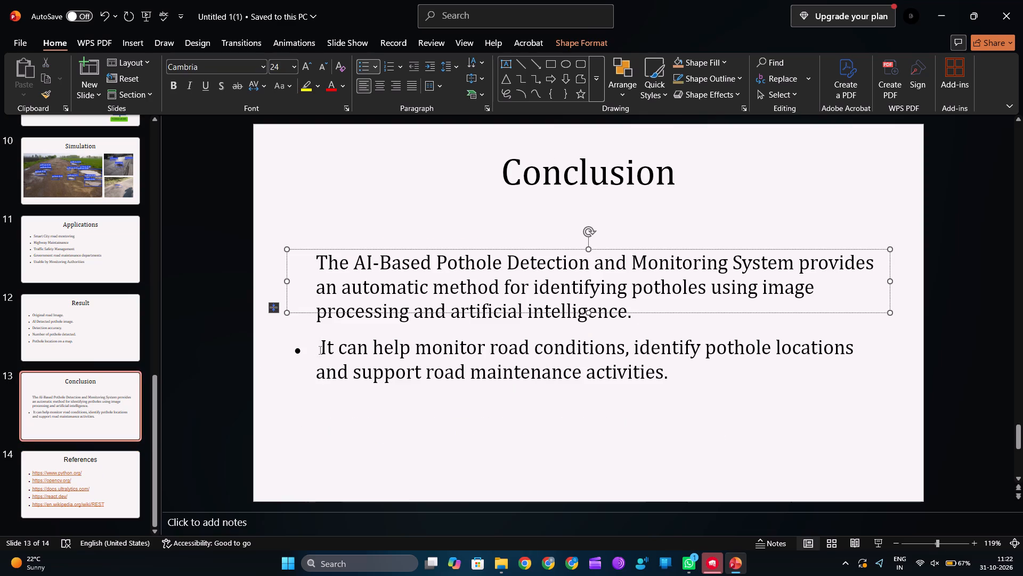
click(305, 350)
click(305, 350)
scroll(105, 308, up, 1)
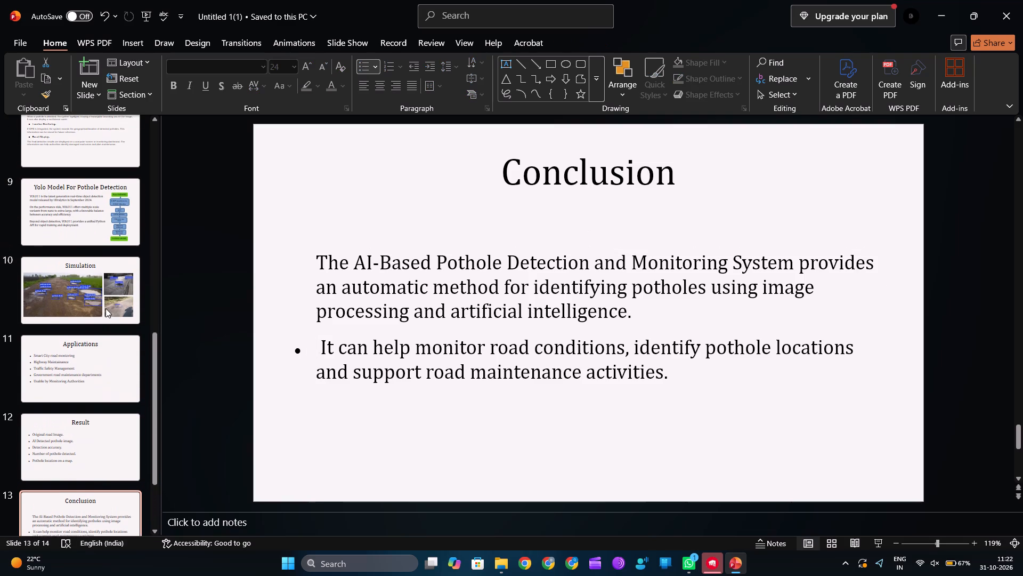
Preview the slide show full screen from the title slide through Conclusion, return to the Simulation slide and exit there.
click(152, 11)
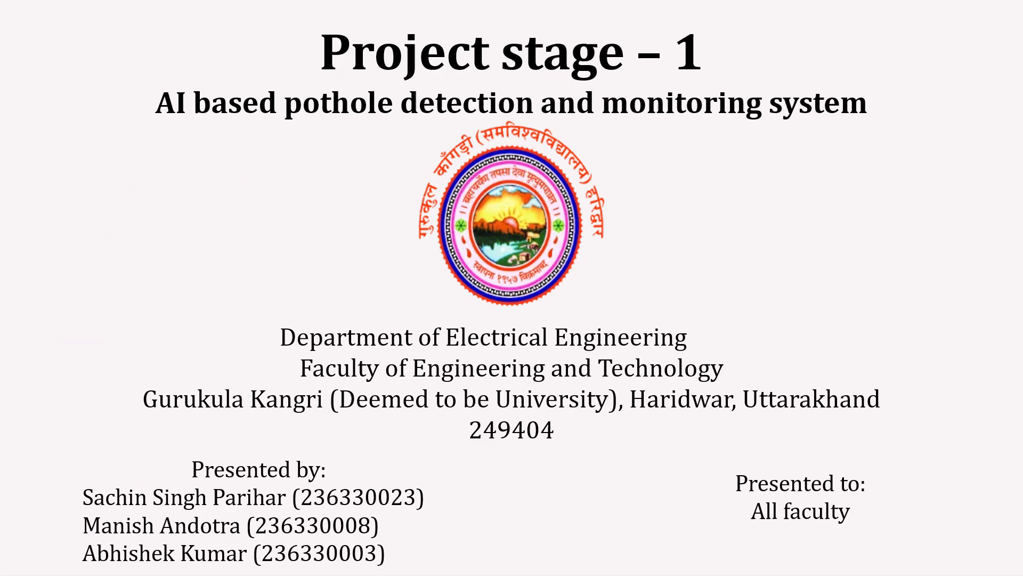
key(Right)
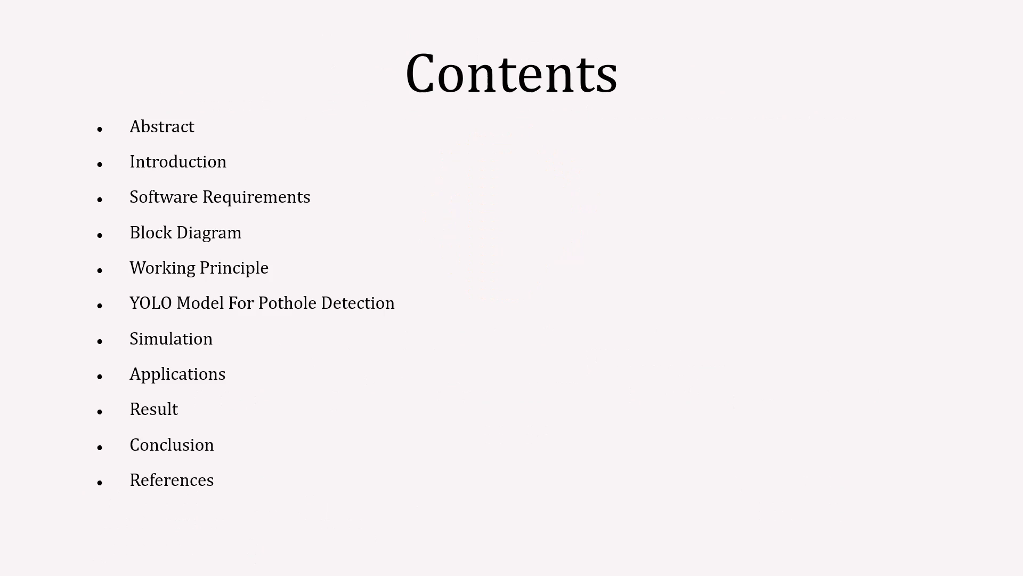
key(Right)
key(Right)
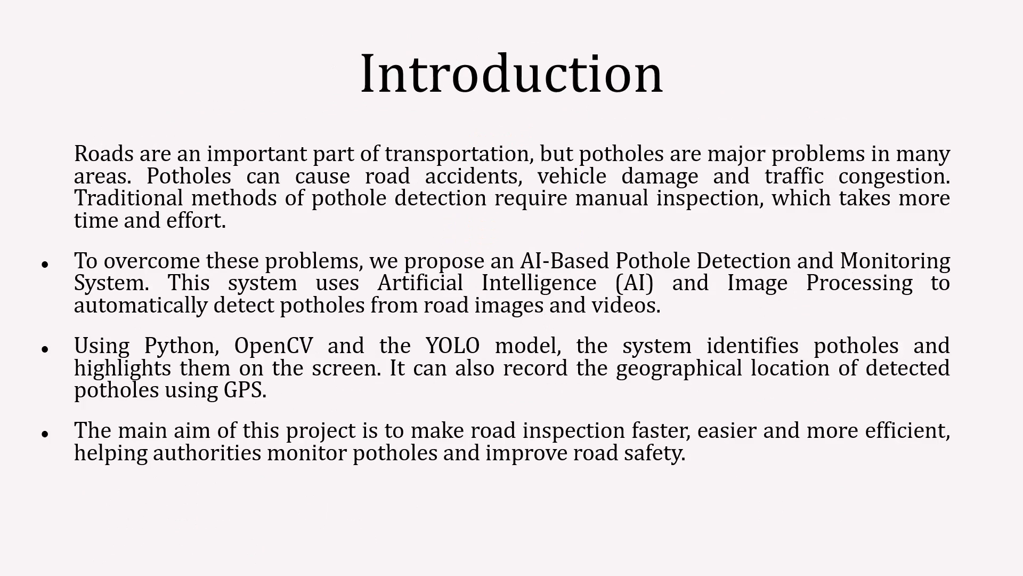
key(Right)
key(Right)
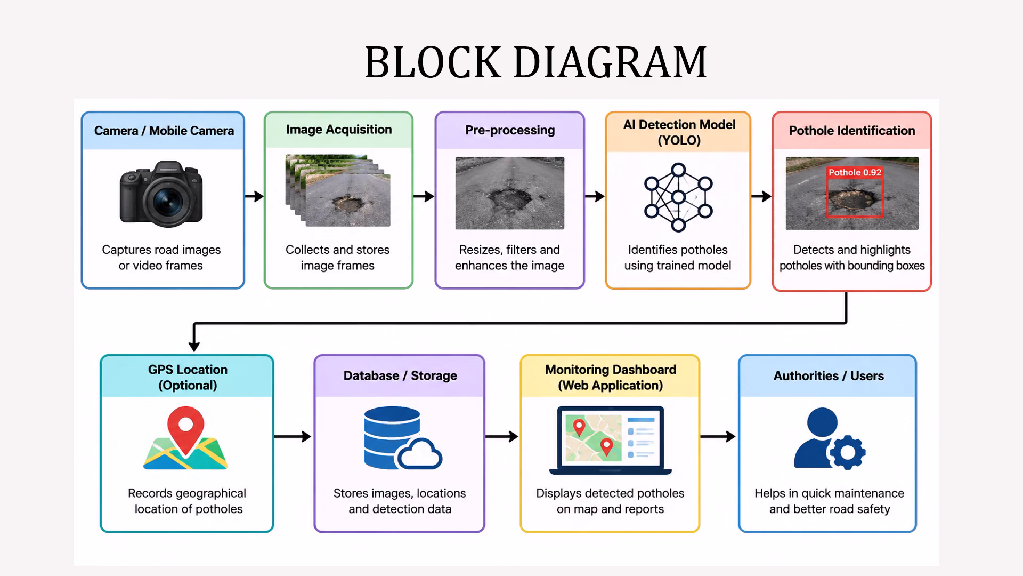
key(Right)
key(Right)
key(Right)
key(Right)
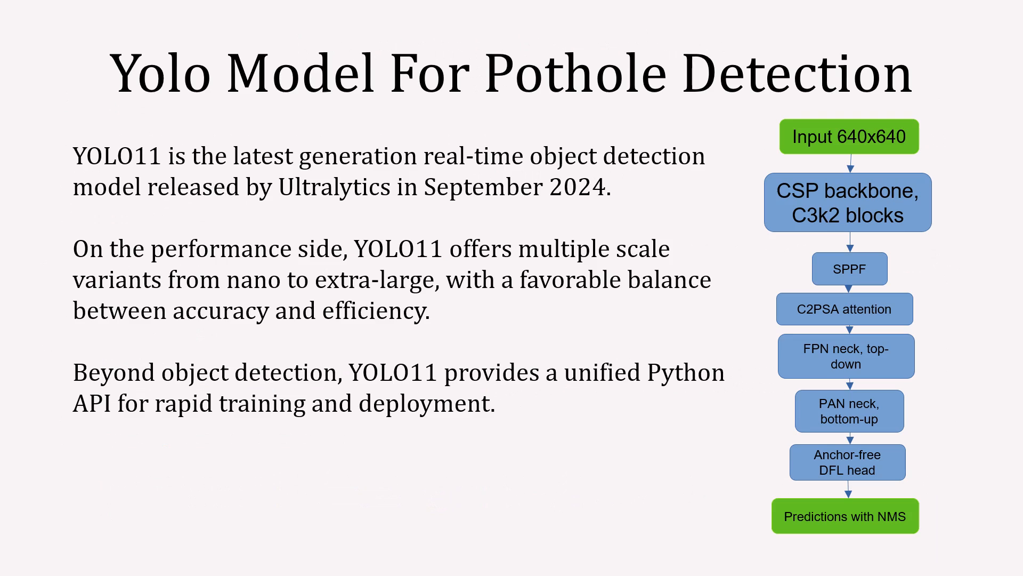
key(Right)
key(Right)
key(Left)
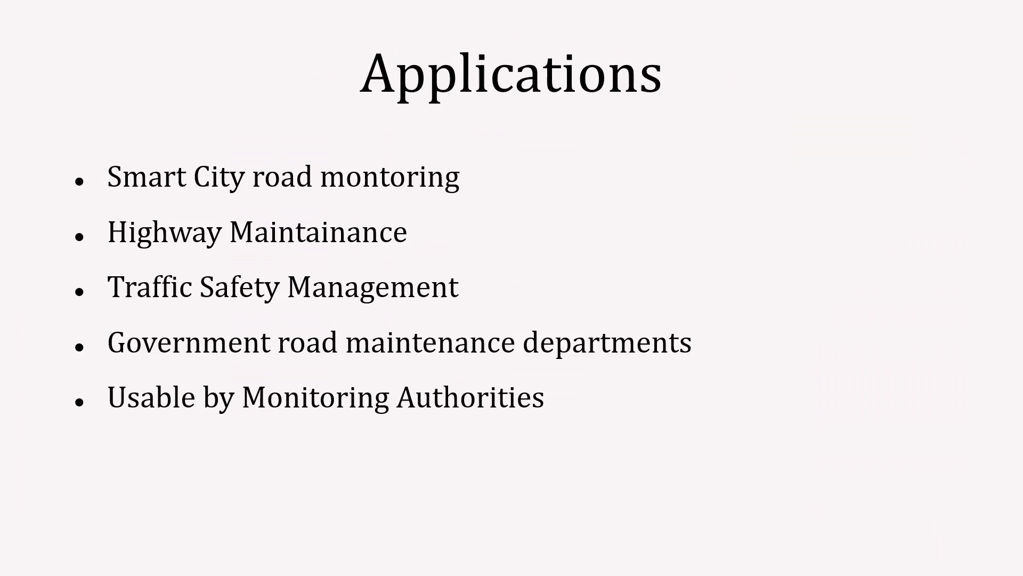
key(Right)
key(Right)
key(Left)
key(Left)
key(Left)
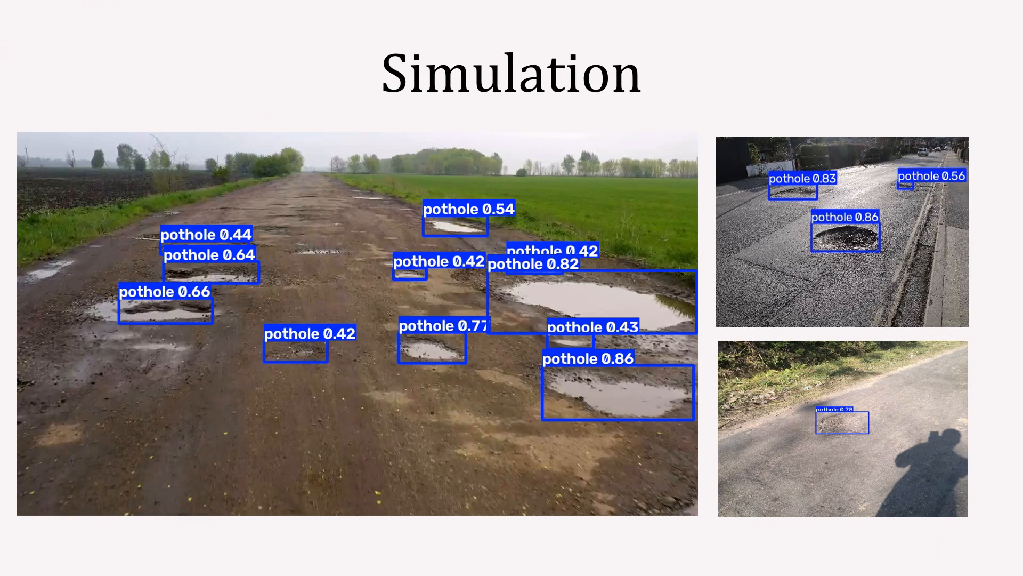
key(Escape)
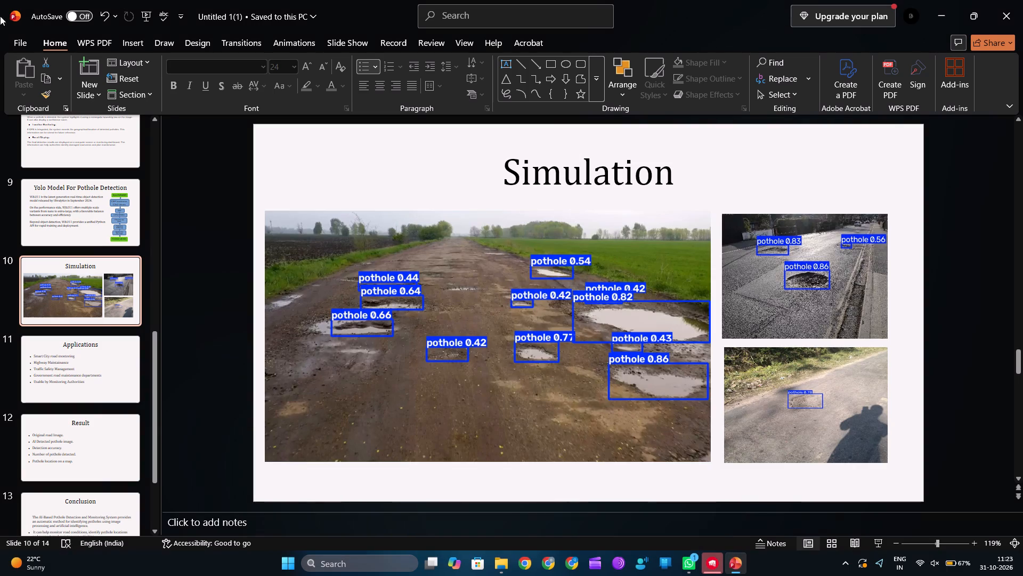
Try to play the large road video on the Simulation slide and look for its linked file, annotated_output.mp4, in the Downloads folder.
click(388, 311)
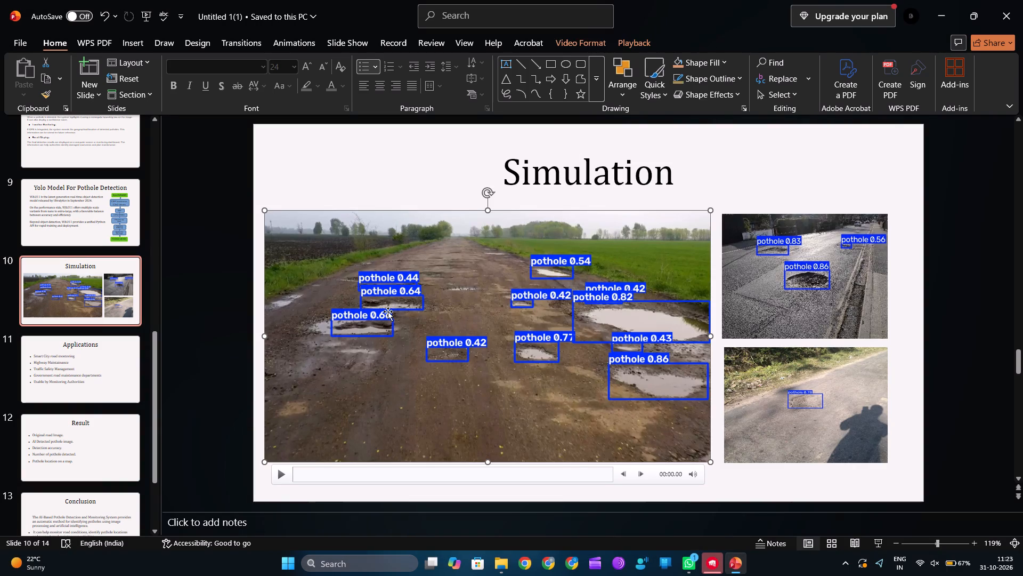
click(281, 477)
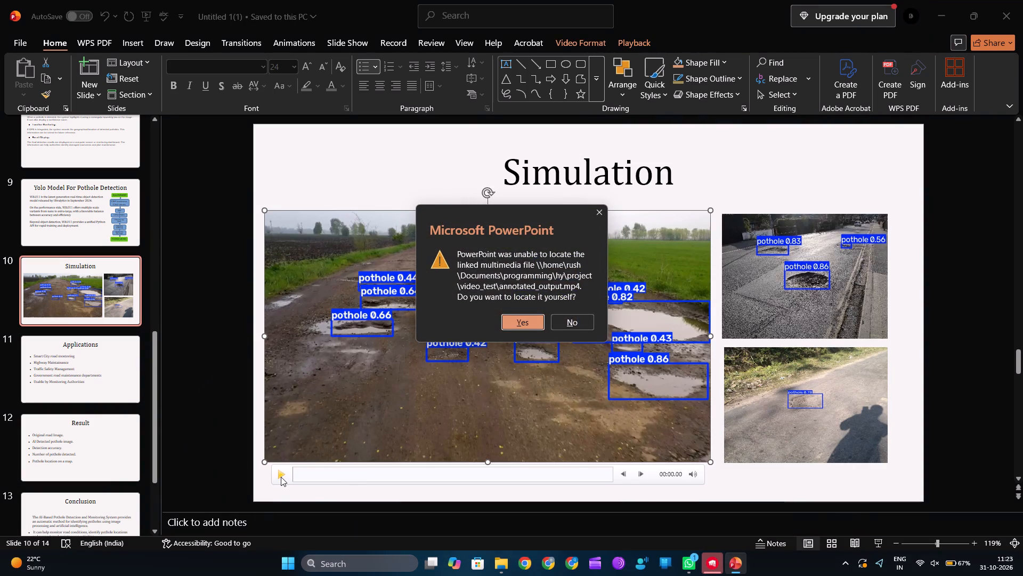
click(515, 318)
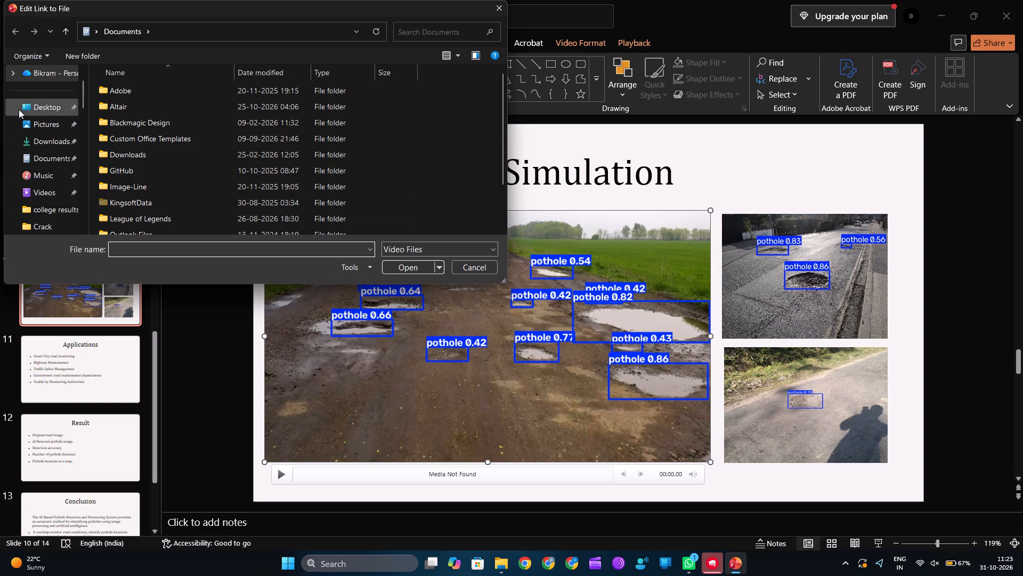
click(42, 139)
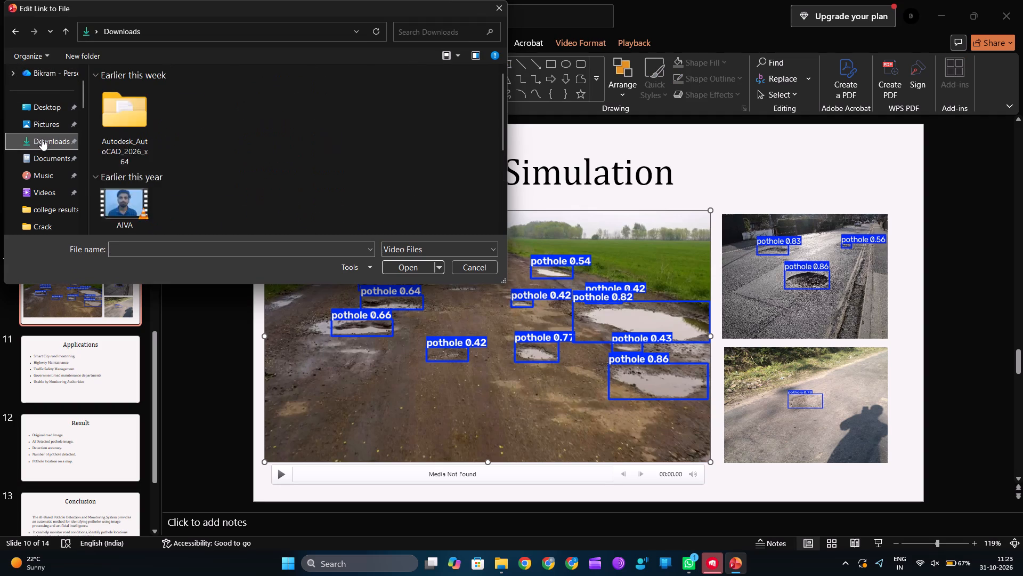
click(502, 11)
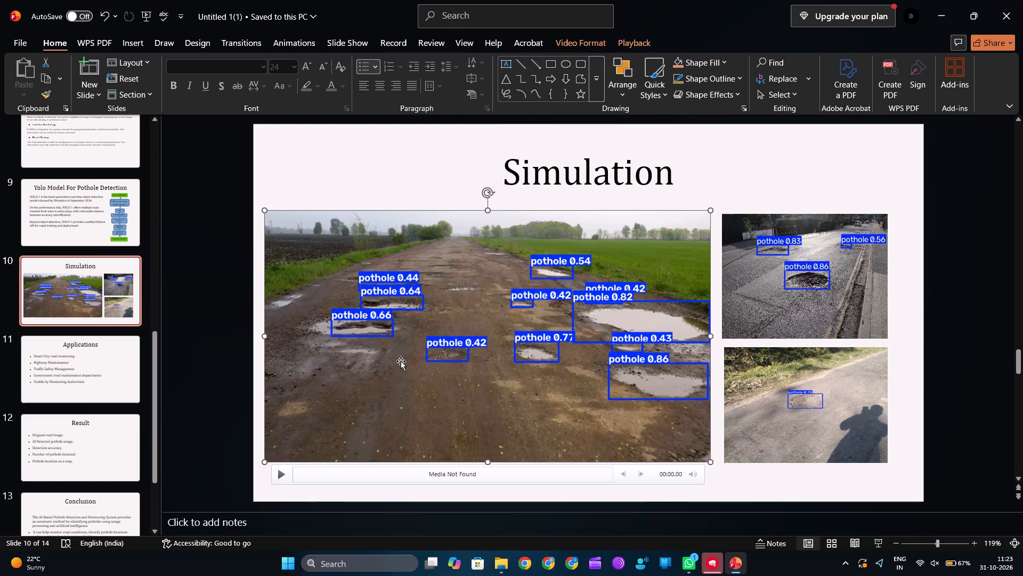
Try again to play the large road video on the Simulation slide.
click(285, 473)
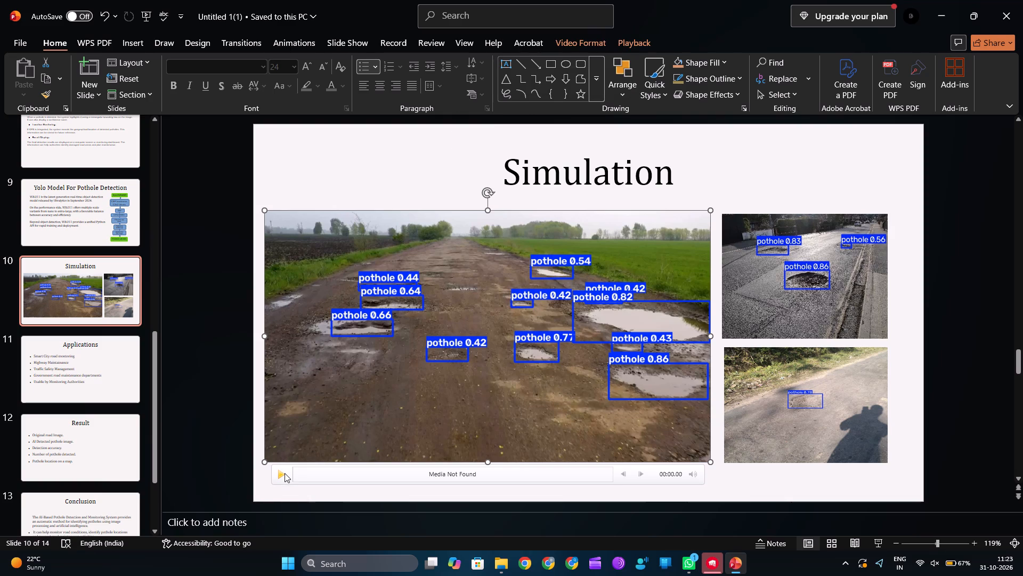
click(285, 473)
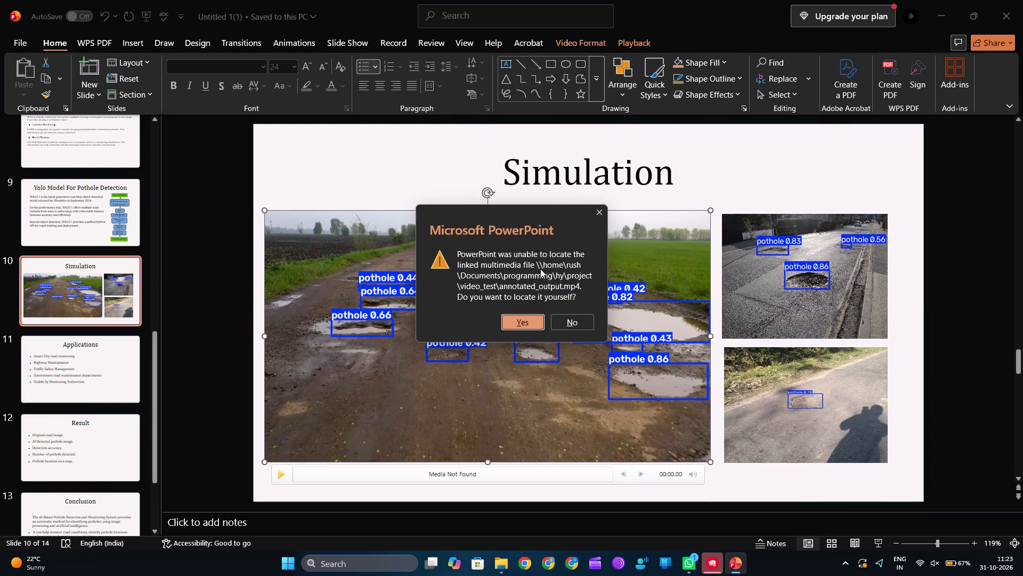
Dismiss the prompt for the Simulation slide's linked video without locating the file.
click(595, 213)
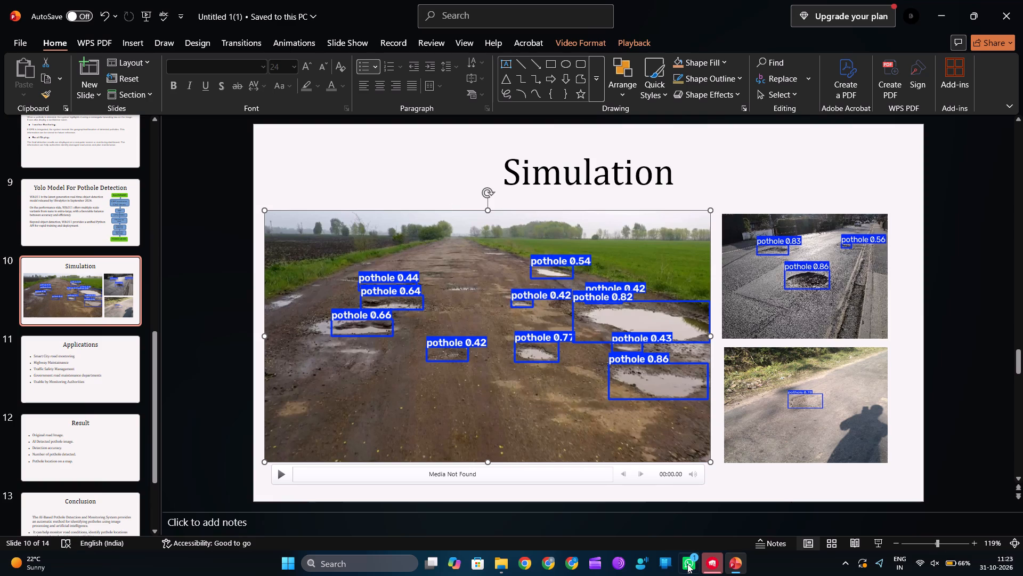
Switch to the Riot Client update window and close it.
click(719, 569)
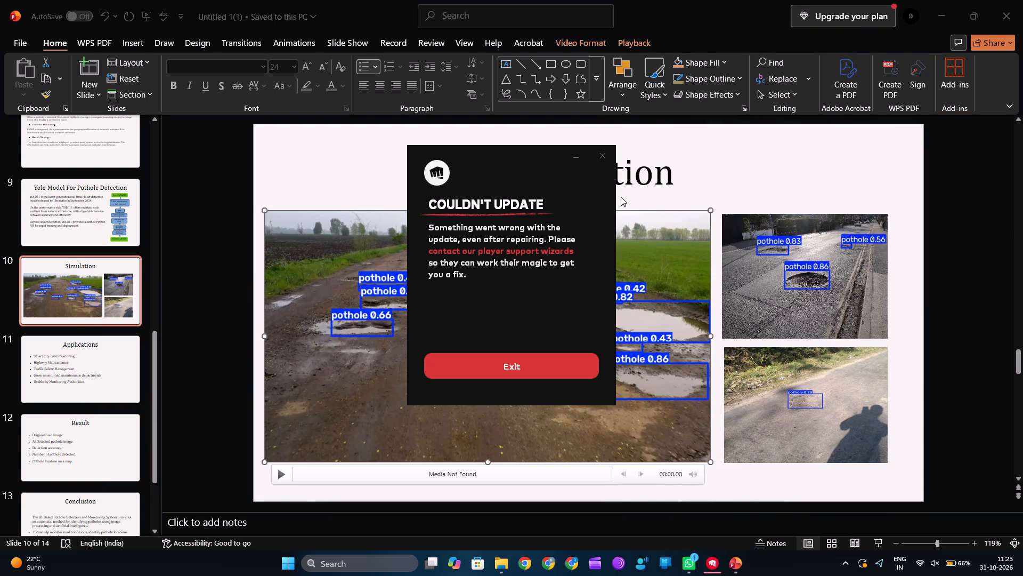
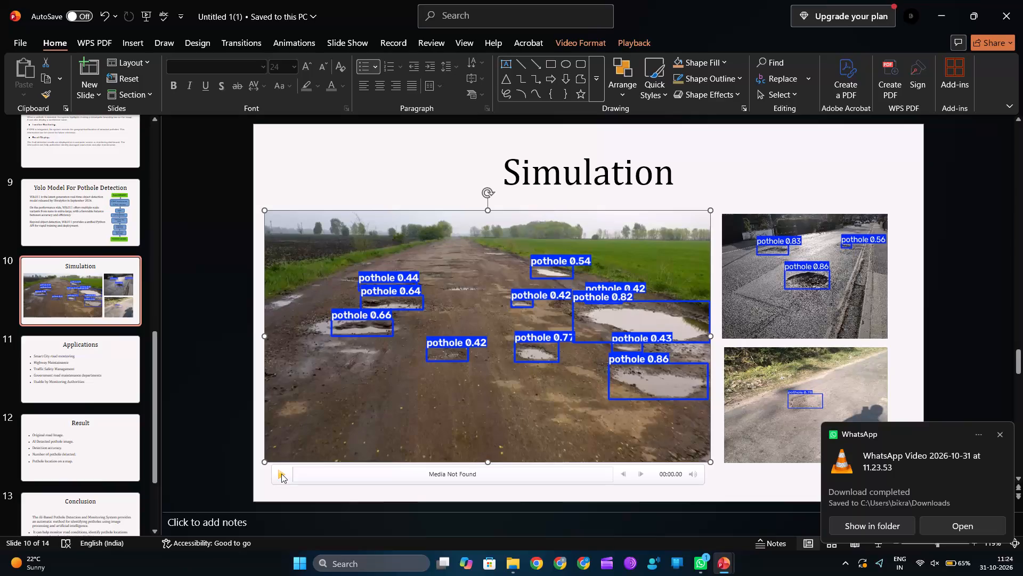
Relink the missing large road video on the Simulation slide to WhatsApp Video 2026-10-31 at 11.23.53 in the Downloads folder.
click(281, 474)
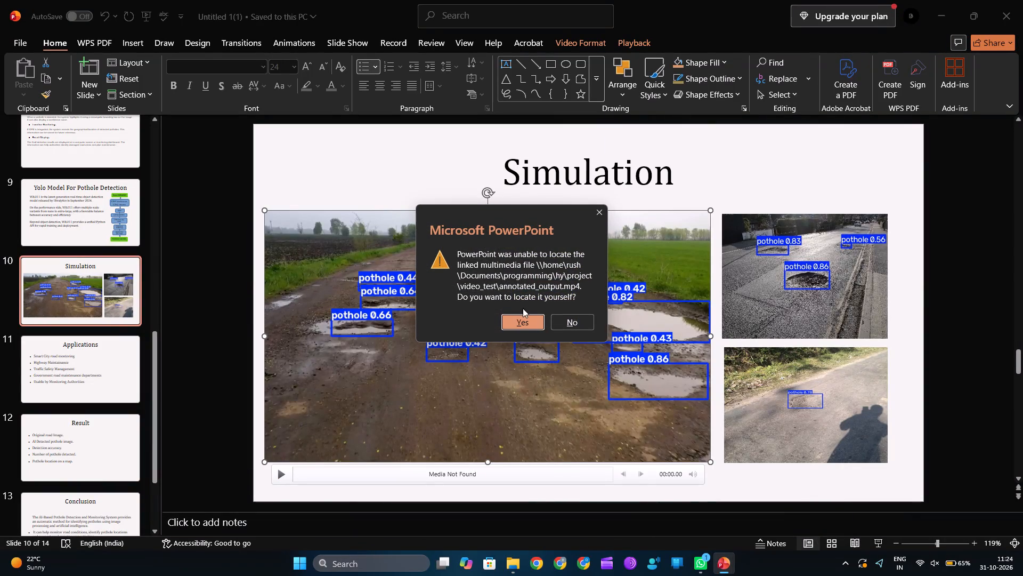
click(522, 319)
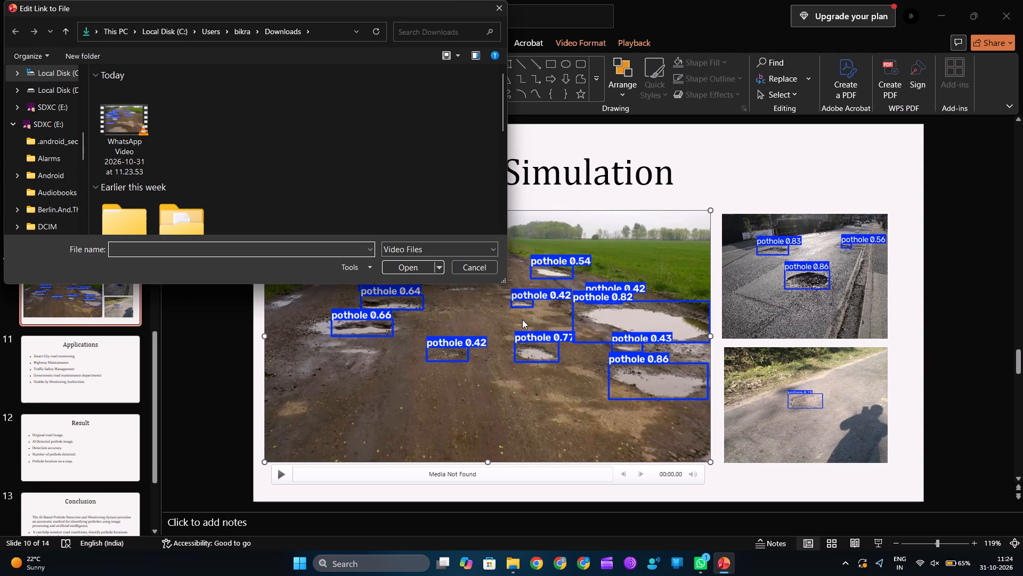
double_click(134, 116)
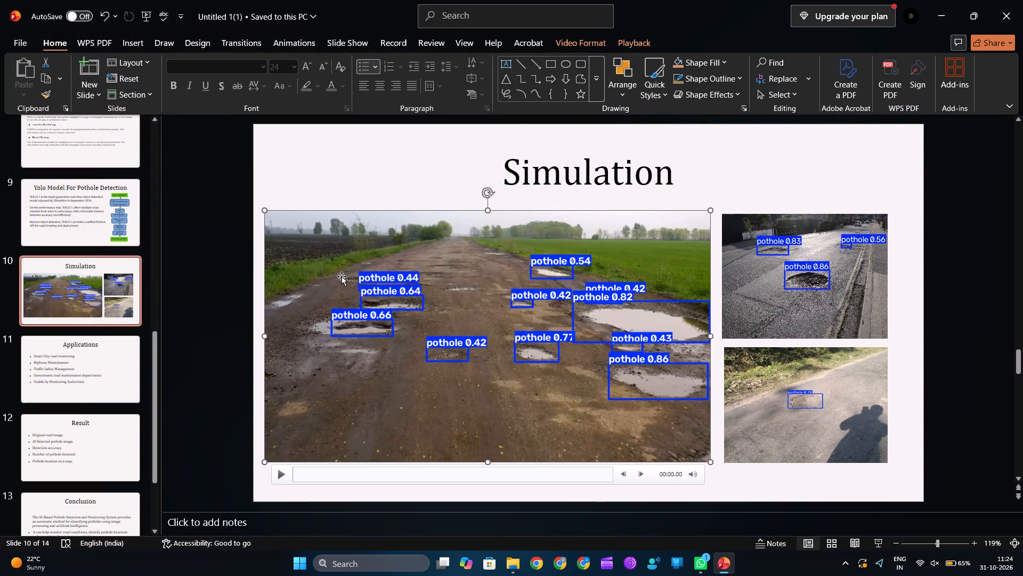
Play the relinked road video on the Simulation slide briefly to check its playback, then deselect it.
click(286, 473)
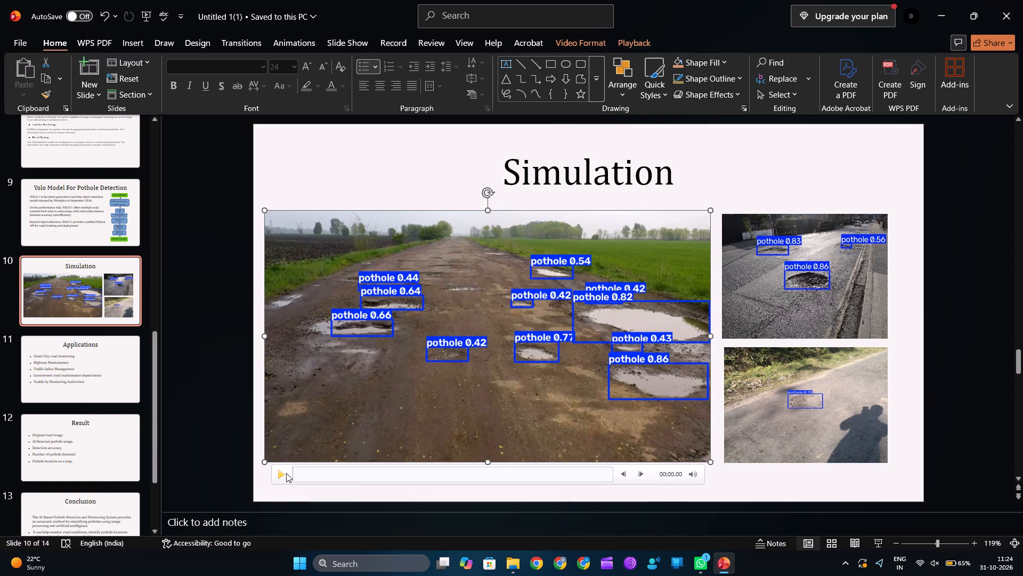
click(286, 473)
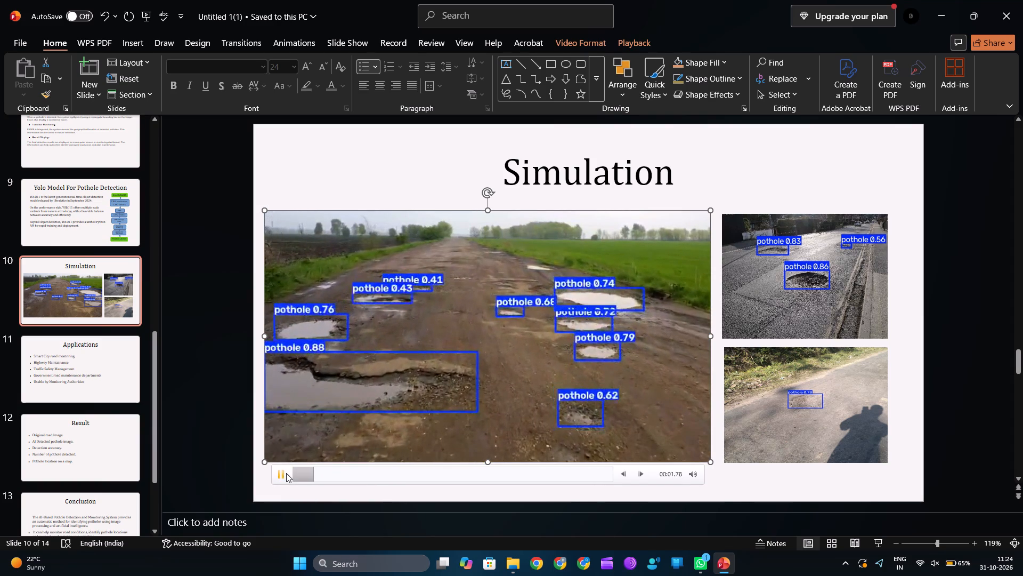
click(204, 377)
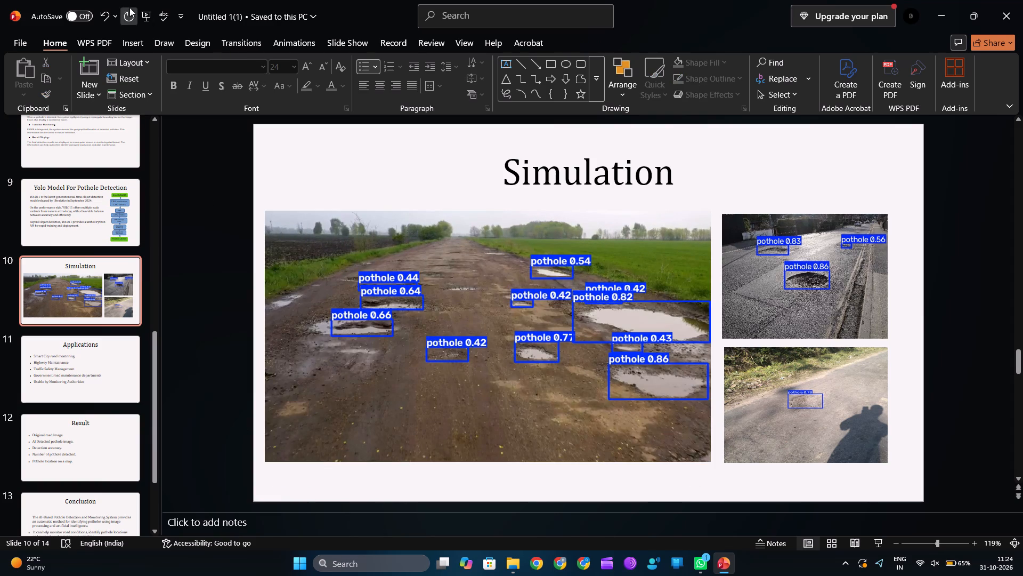
Start the full-screen slide show from the title slide and advance to the Contents slide.
click(142, 18)
key(Right)
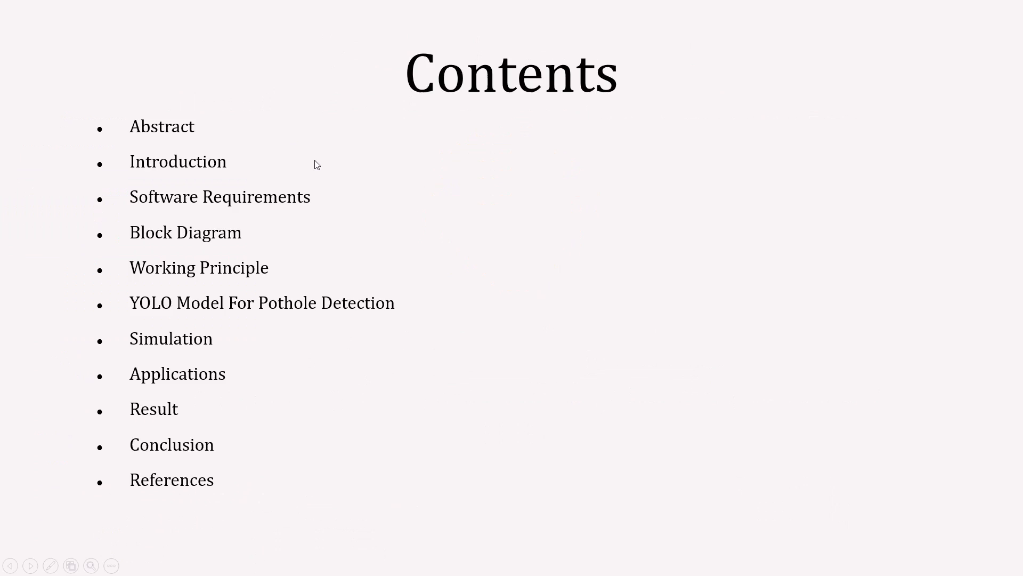
Page through the slide show from Contents to the second Working Principle slide, and go back to Contents.
key(Right)
key(Right)
key(Right)
key(Right)
key(Right)
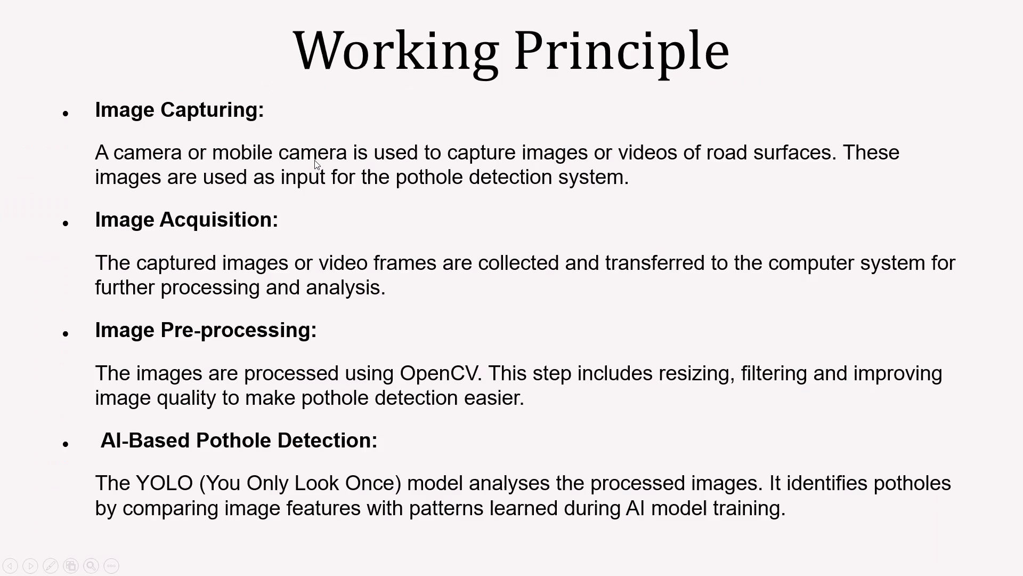
key(Right)
key(Left)
key(Left)
key(Left)
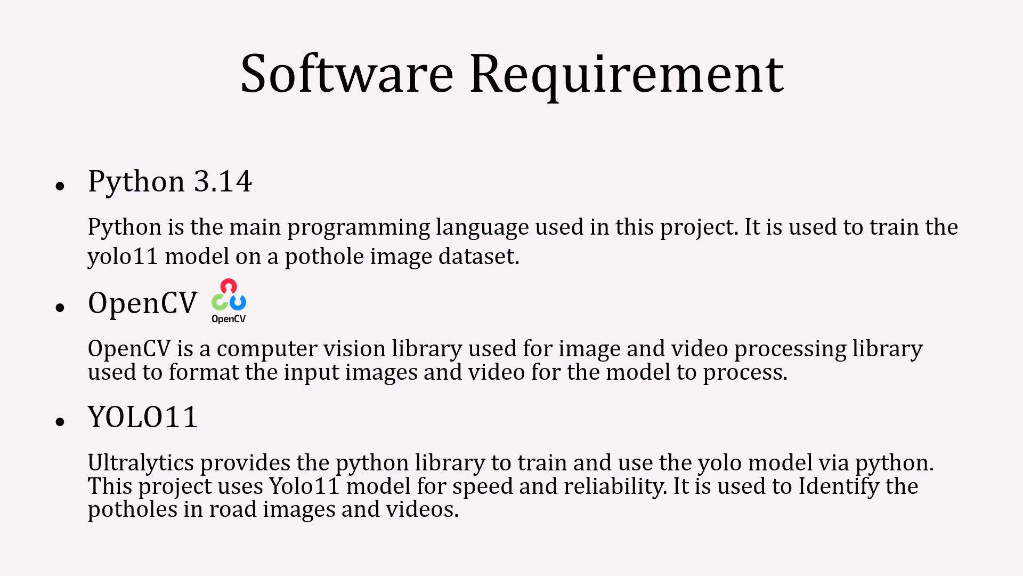
key(Left)
key(Left)
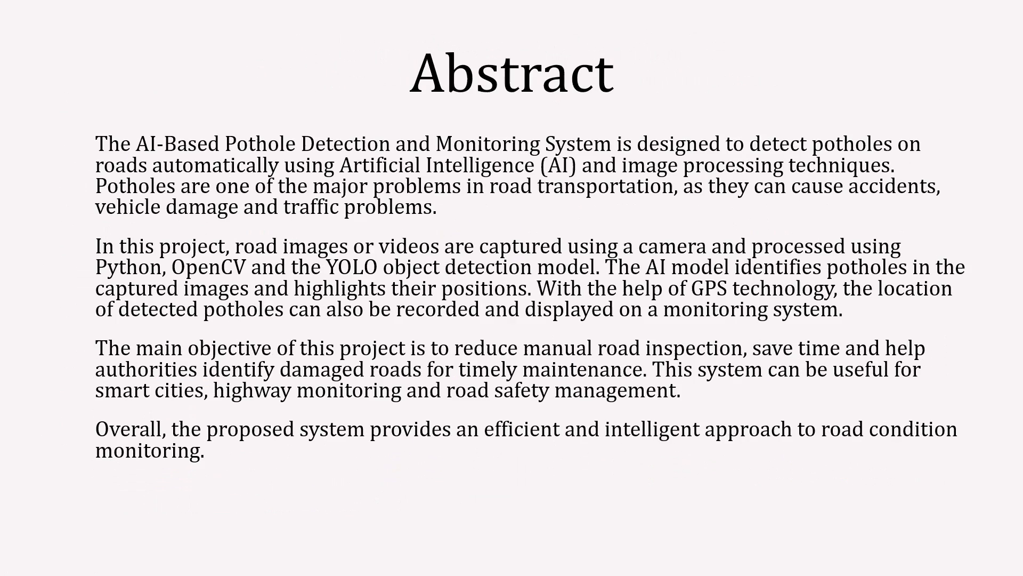
key(Left)
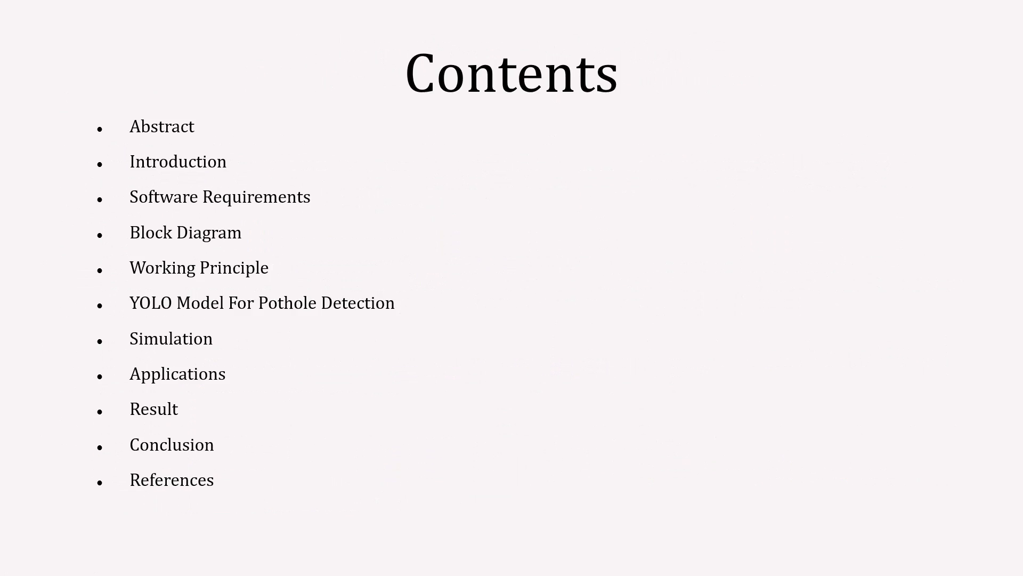
Advance the slide show from Contents to the Simulation slide, rechecking the Working Principle slides on the way.
key(Right)
key(Right)
key(Right)
key(Right)
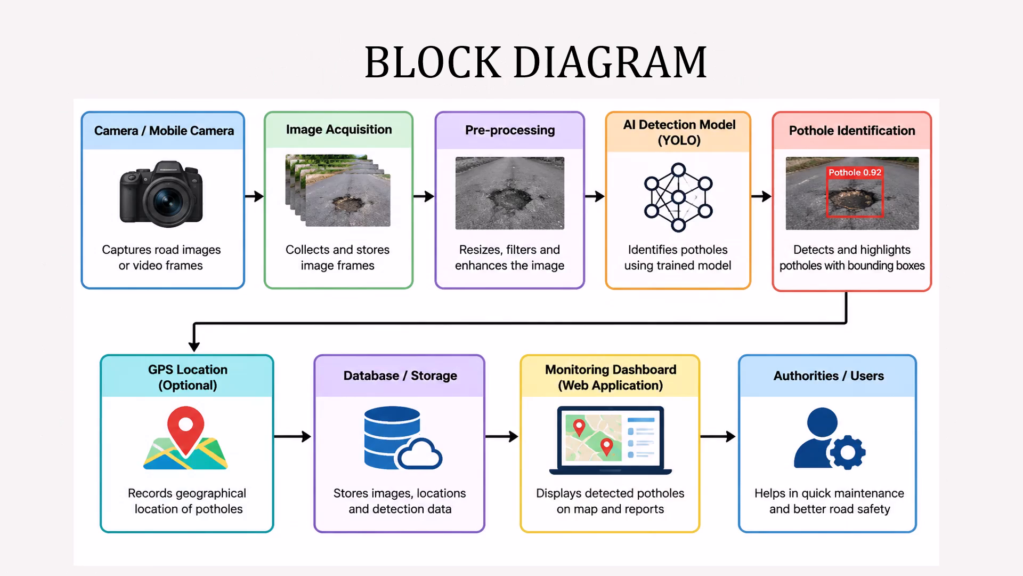
key(Right)
key(Right)
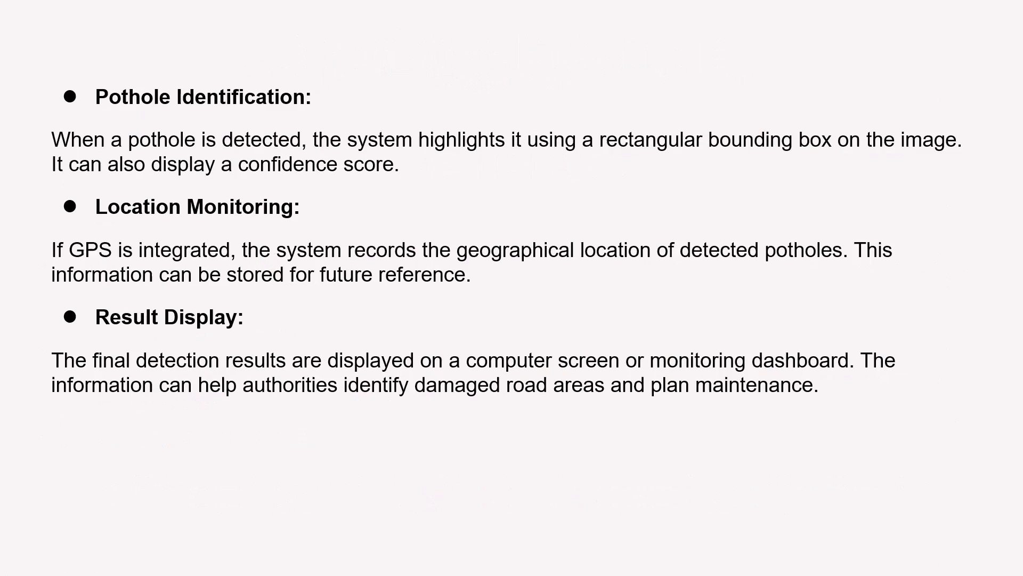
key(Left)
key(Right)
key(Right)
key(Right)
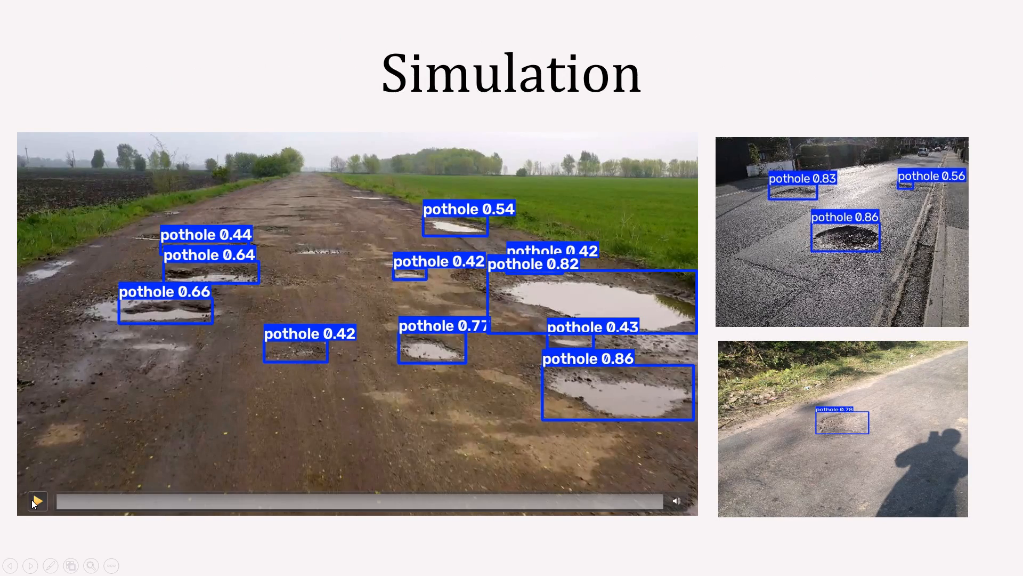
Play the large road video on the Simulation slide in the slide show, and exit to the editing view.
click(32, 500)
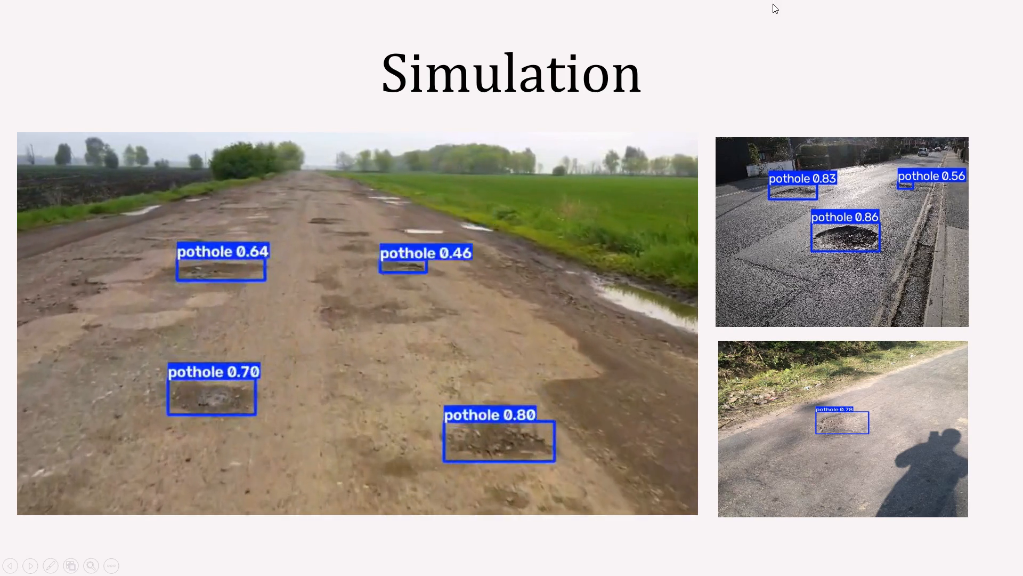
key(Escape)
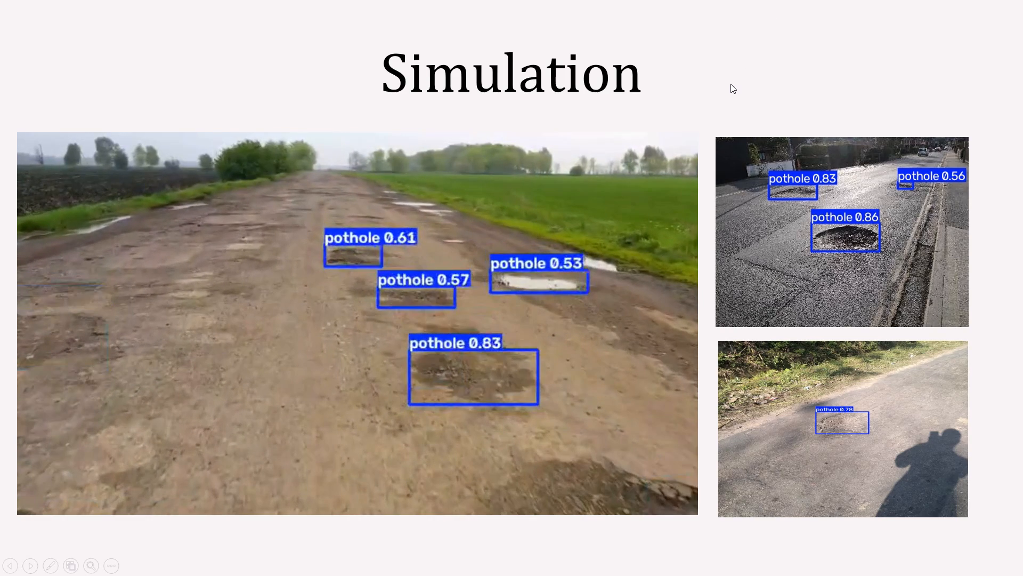
click(678, 74)
key(Escape)
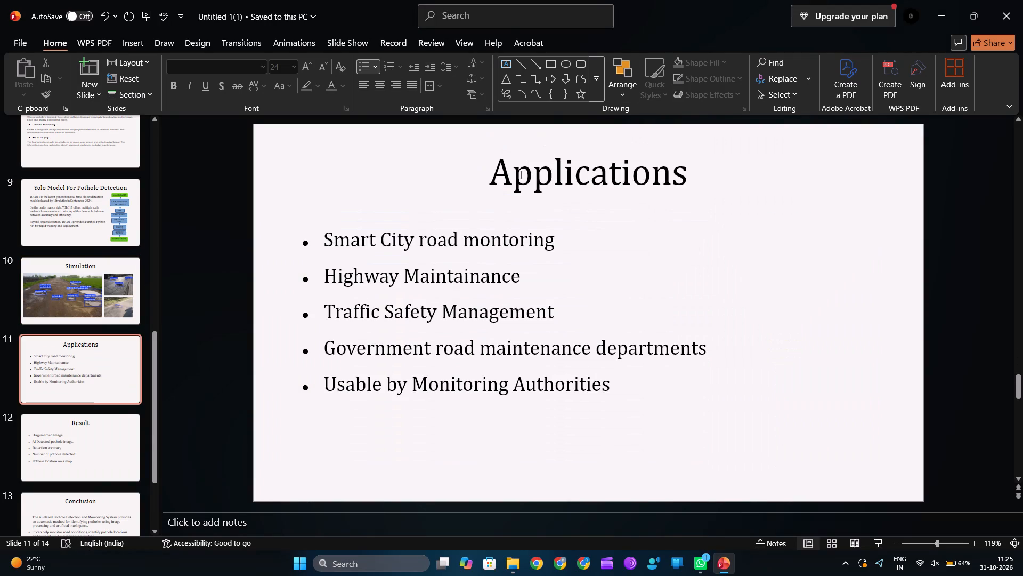
Look through the slides from Simulation back to Introduction in the editing view.
scroll(449, 303, down, 1)
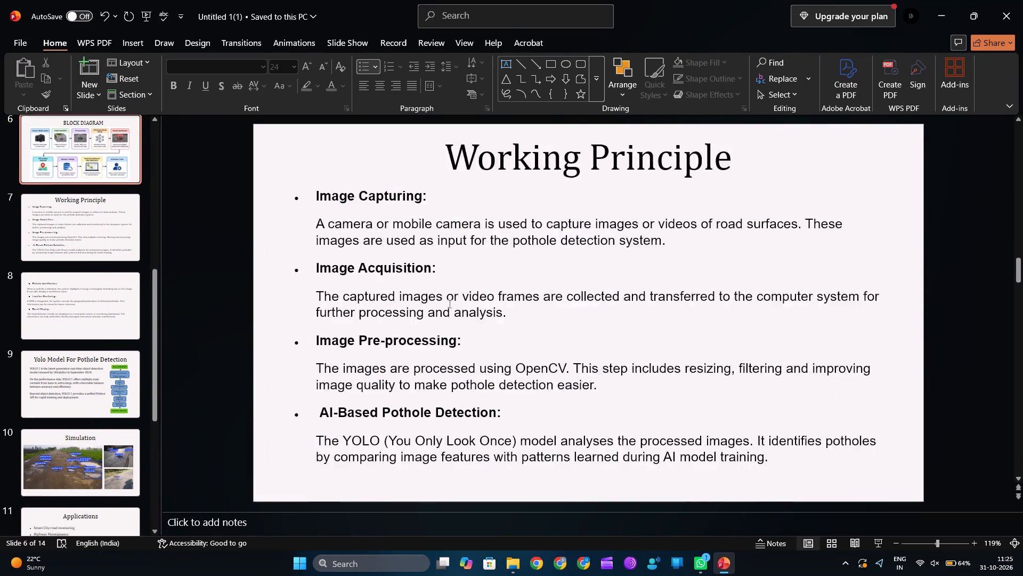
scroll(449, 303, down, 1)
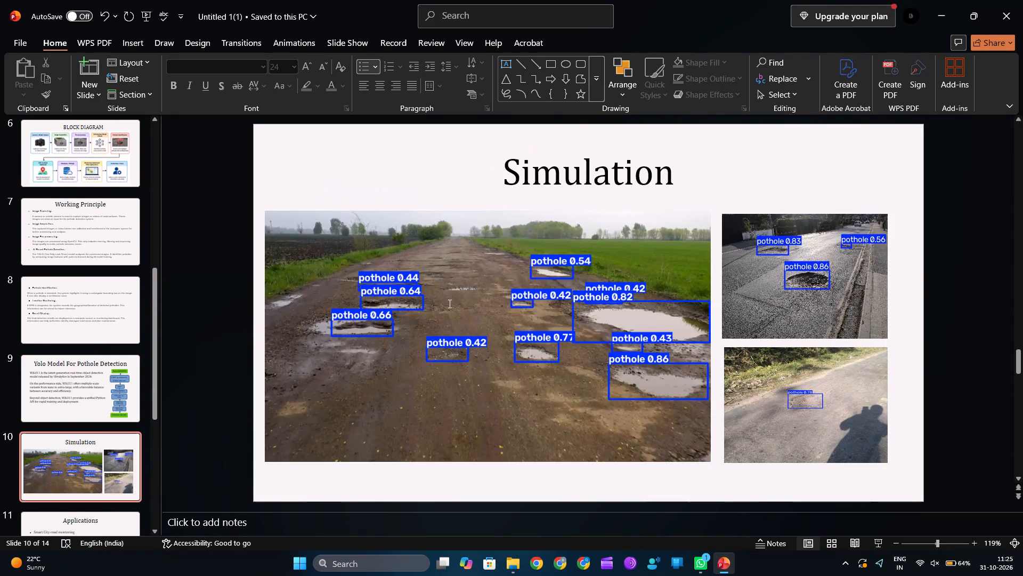
scroll(449, 303, up, 1)
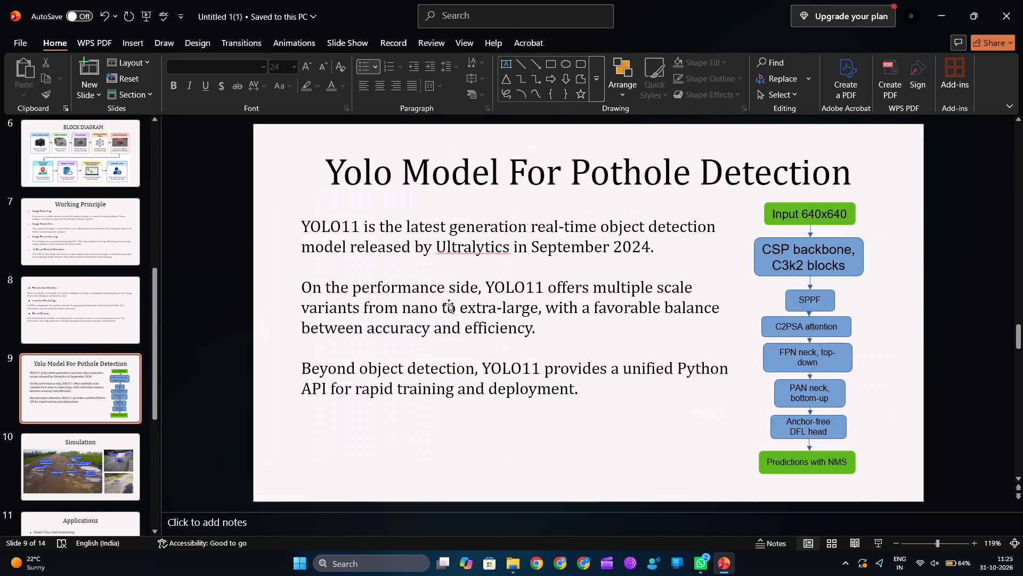
scroll(449, 303, up, 1)
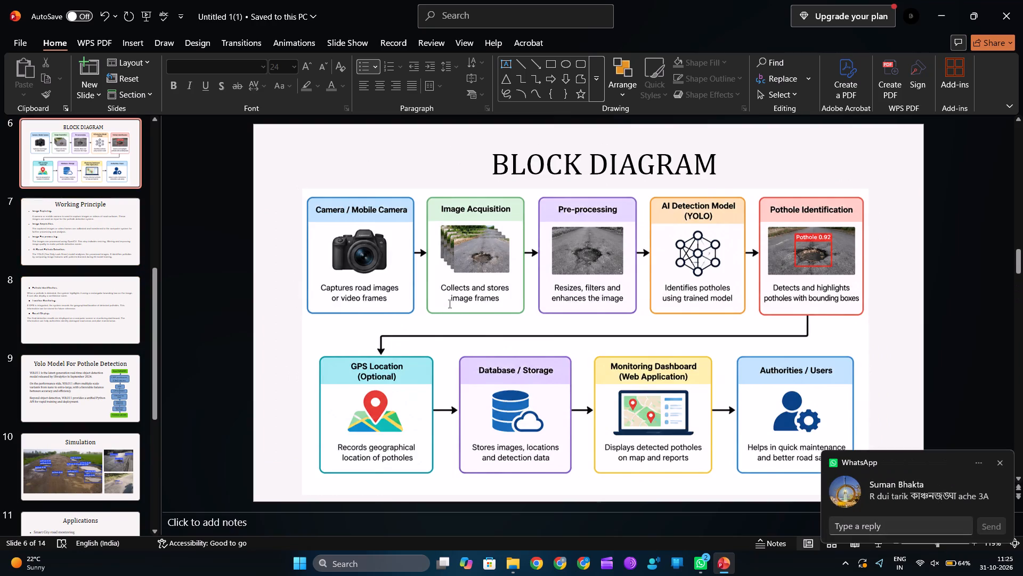
scroll(449, 303, up, 2)
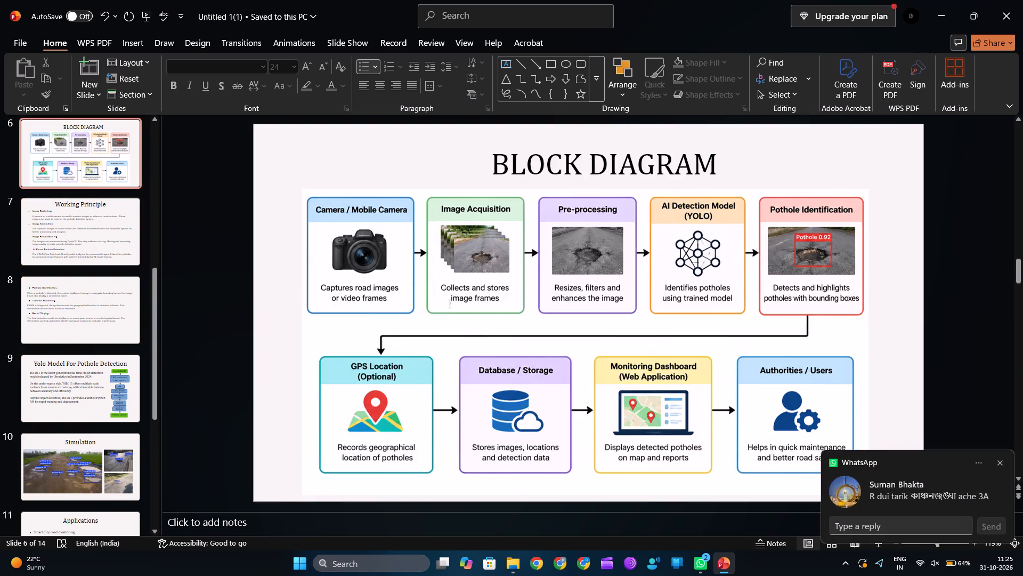
scroll(449, 303, up, 1)
scroll(449, 303, down, 1)
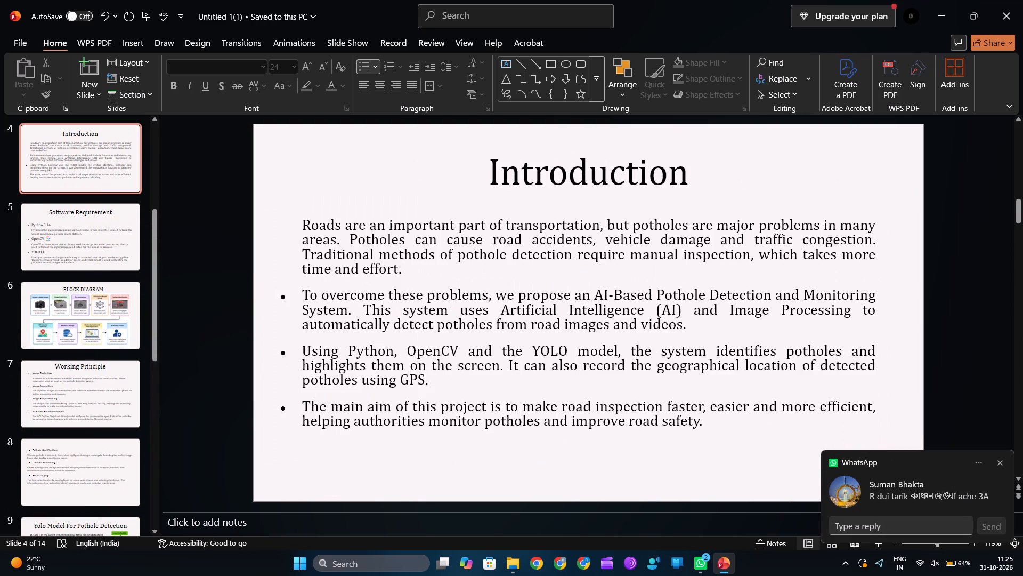
scroll(449, 303, down, 1)
scroll(449, 303, up, 1)
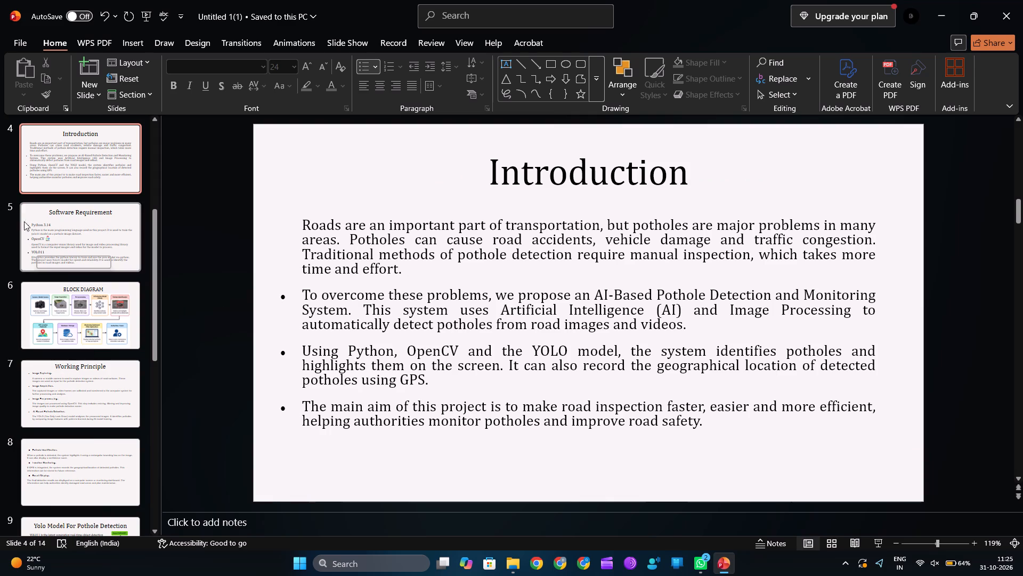
Insert a new slide between Introduction and Software Requirement and title it Hardware.
right_click(15, 200)
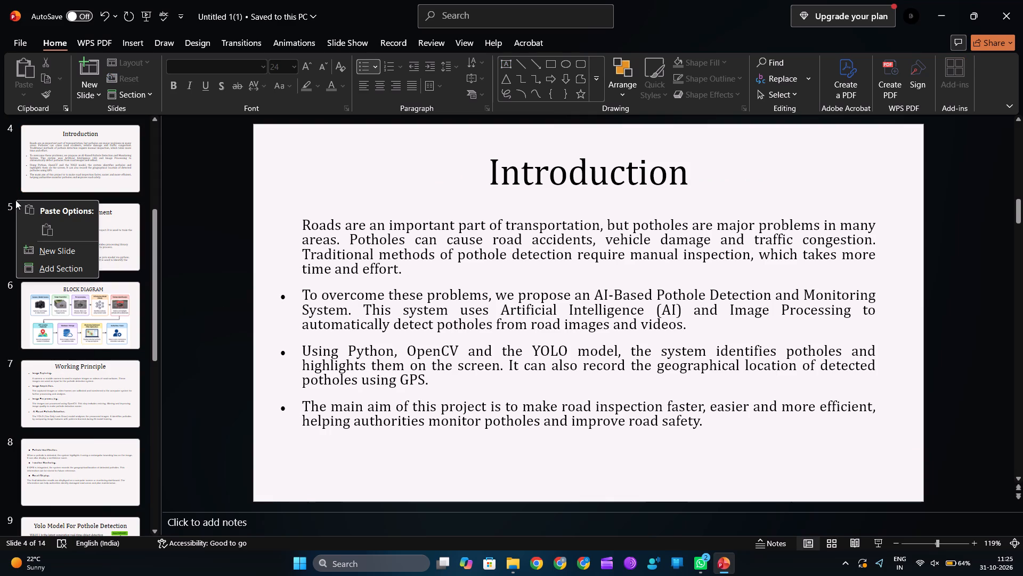
click(47, 247)
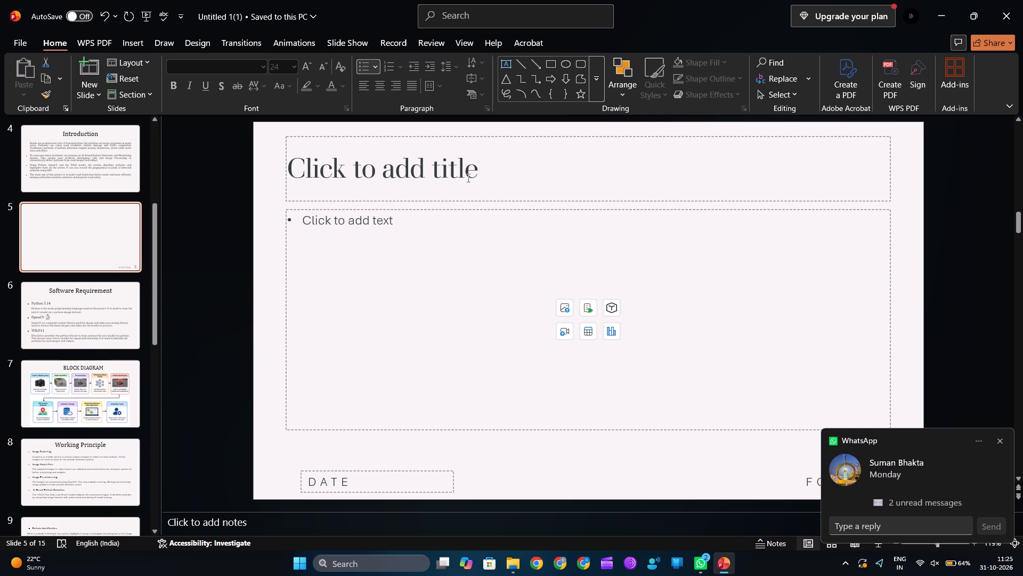
click(513, 172)
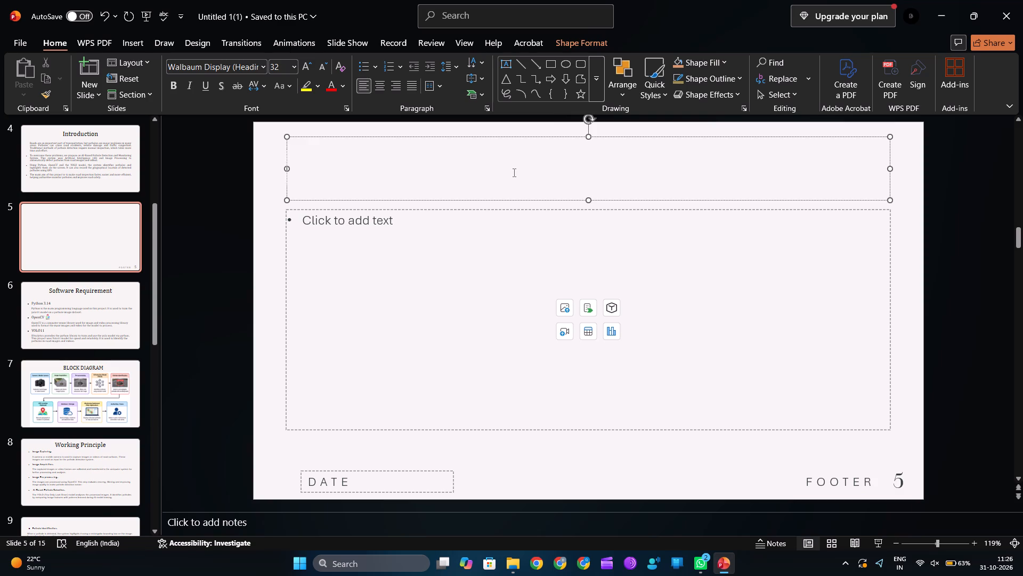
key(shift+h)
text(ardware)
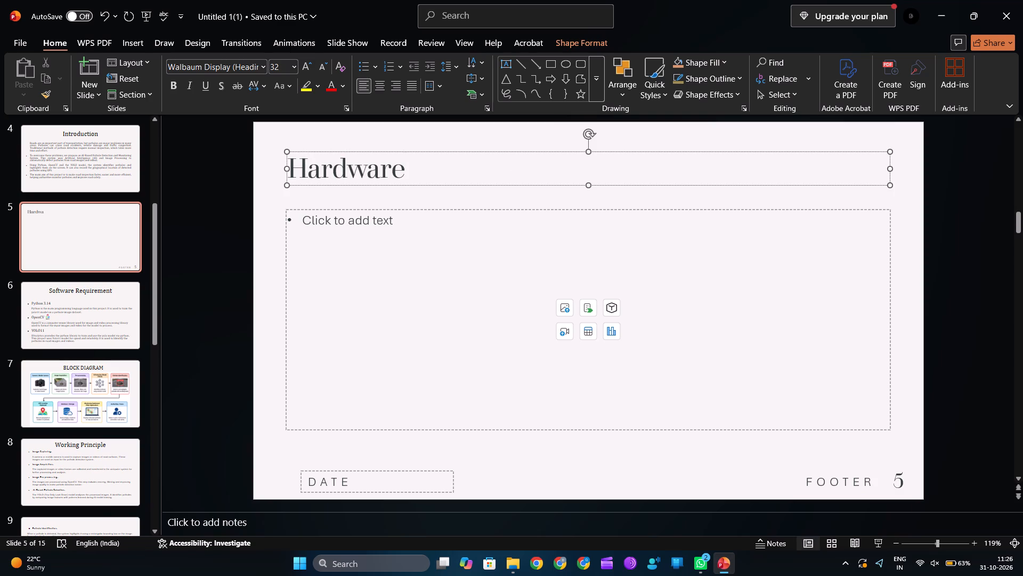
key(space)
key(shift+c)
text(om)
key(BackSpace)
key(BackSpace)
key(BackSpace)
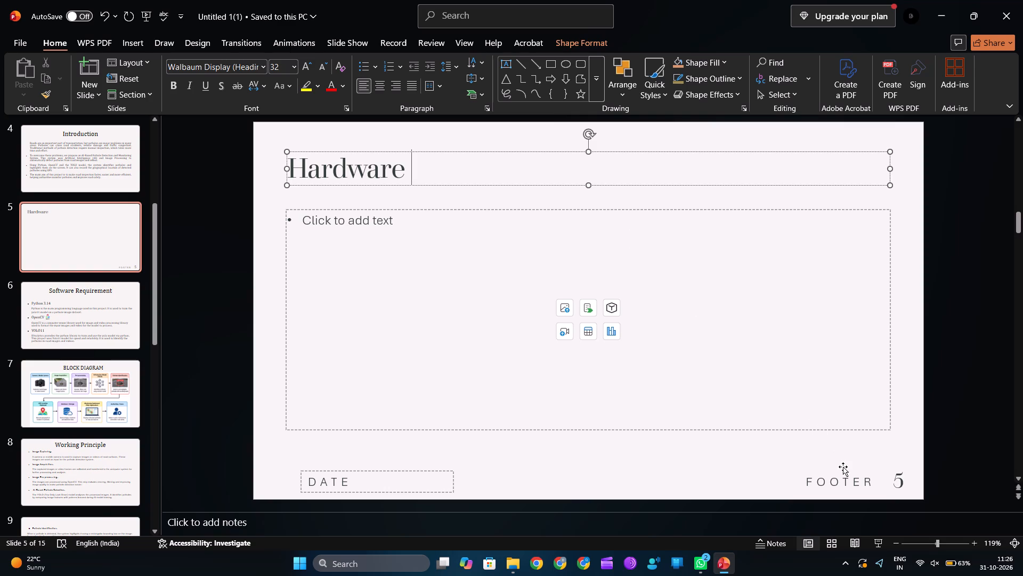
Try to remove the footer placeholder on the Hardware slide.
click(857, 480)
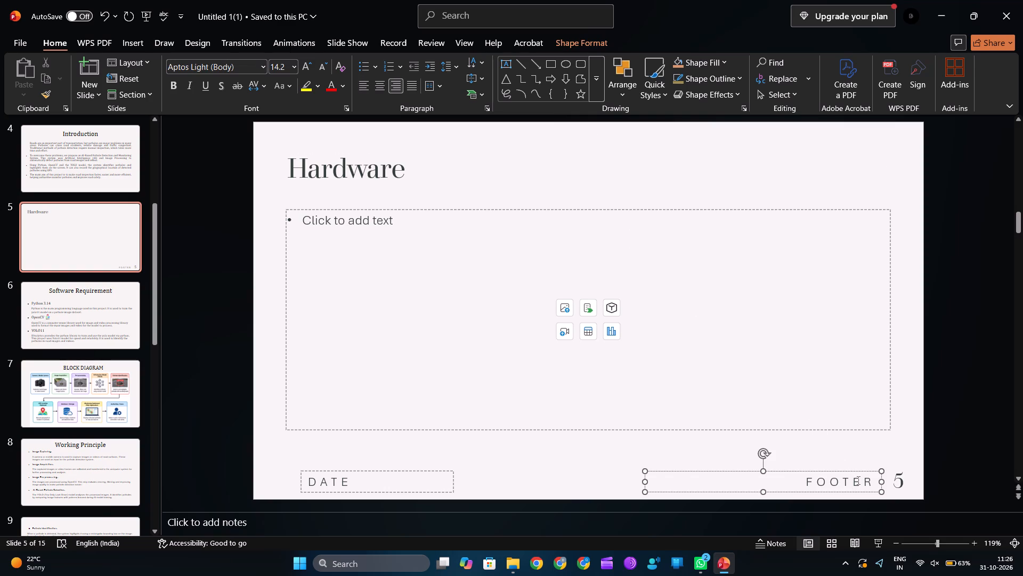
key(BackSpace)
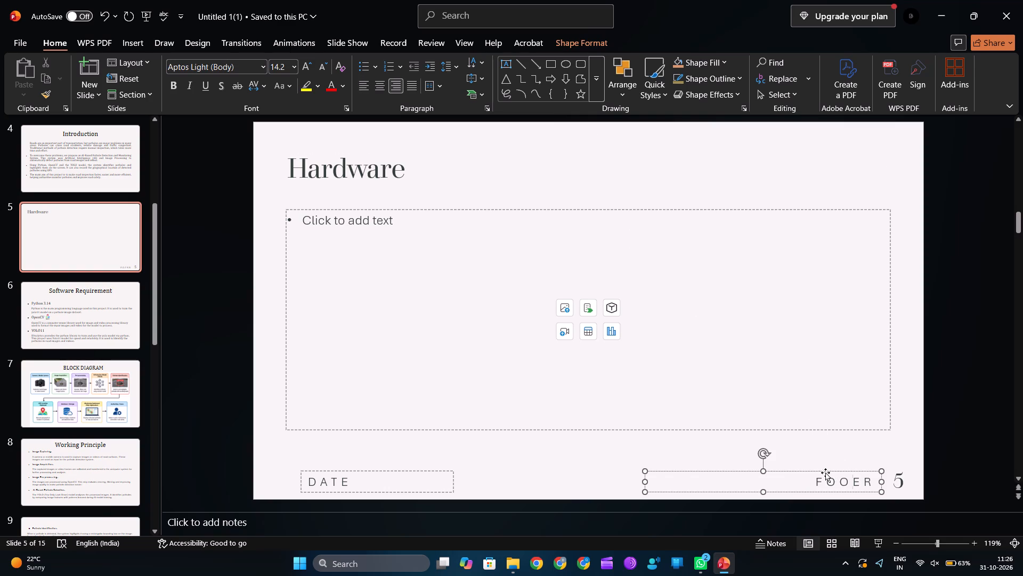
right_click(824, 471)
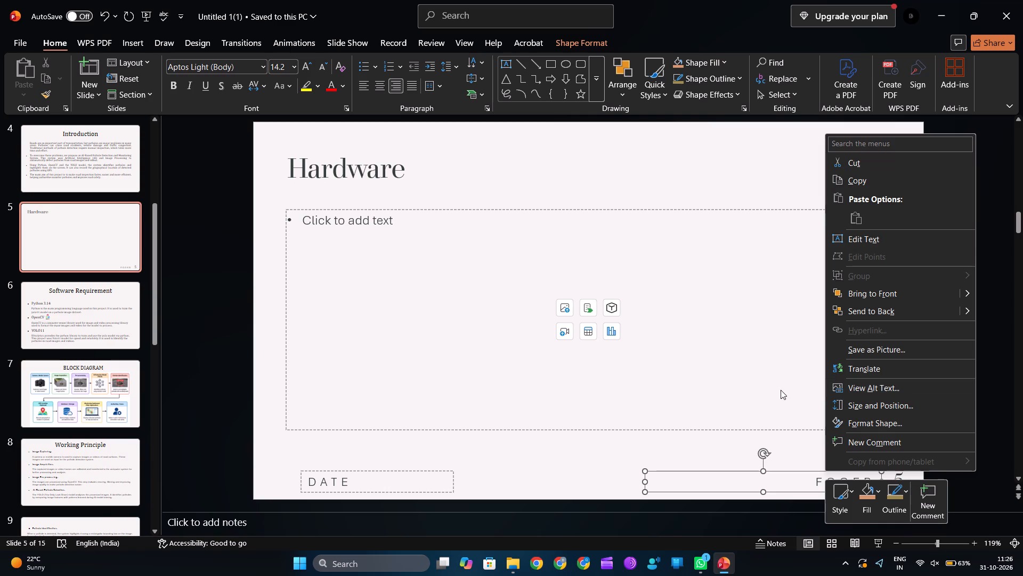
scroll(704, 397, up, 2)
click(704, 397)
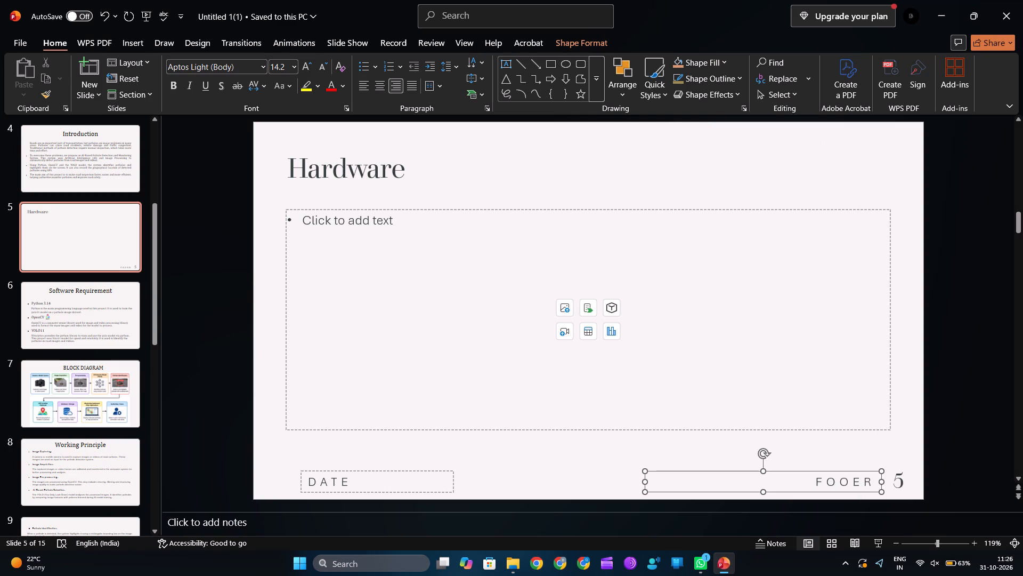
Look through the slides from Contents to Block Diagram.
scroll(704, 397, up, 1)
scroll(704, 397, right, 1)
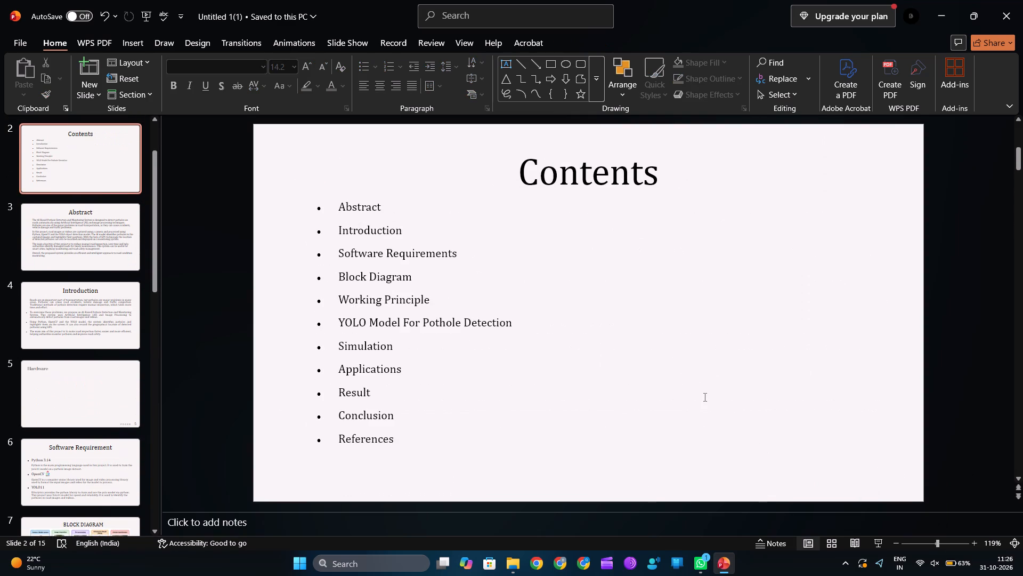
scroll(704, 397, right, 1)
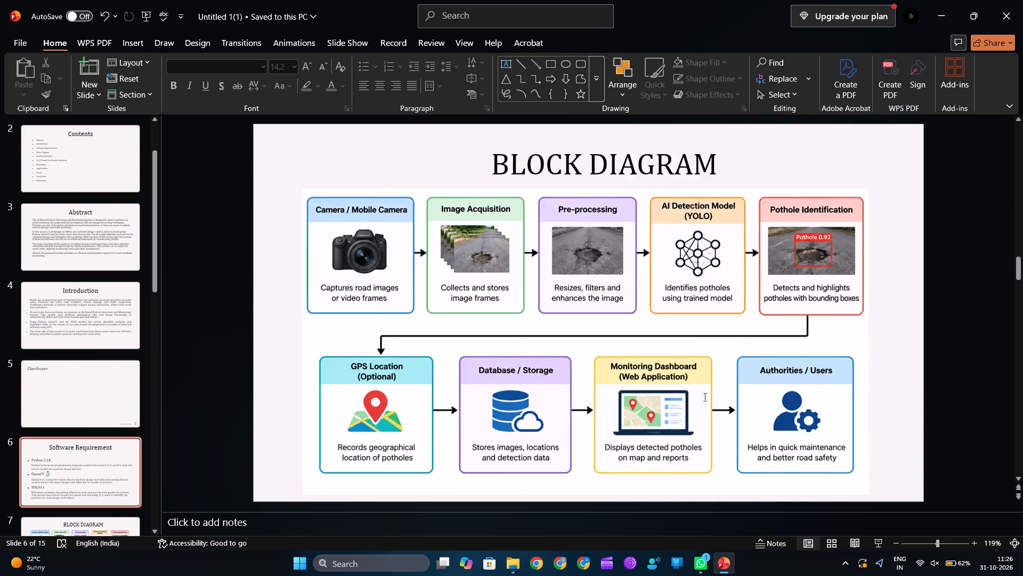
scroll(704, 397, right, 2)
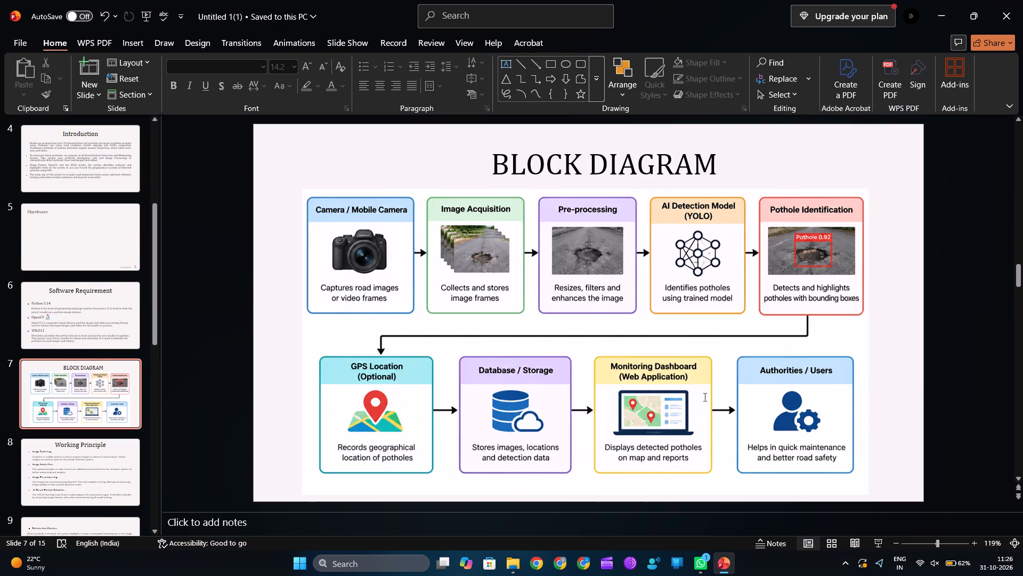
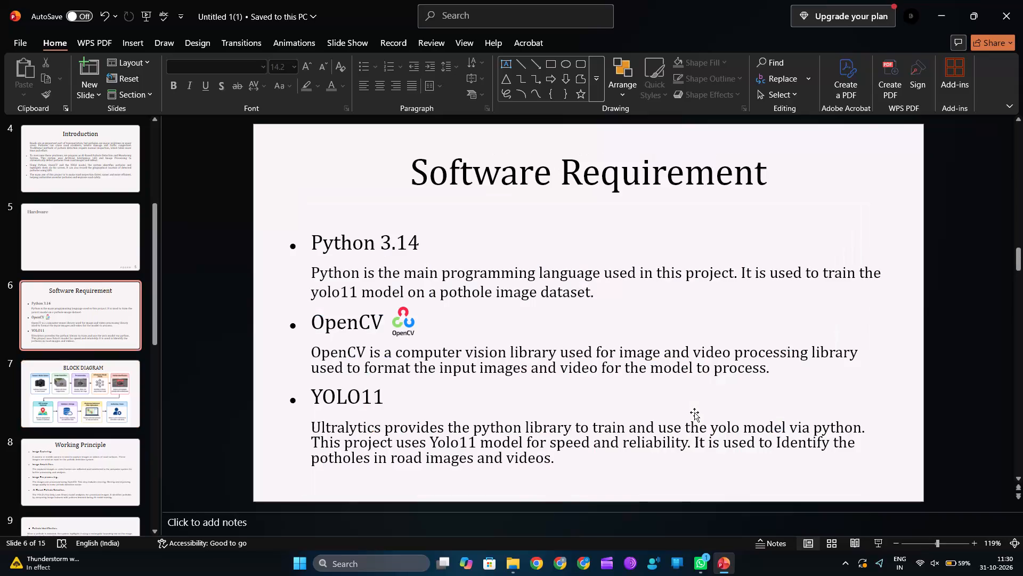
Delete the Hardware slide between Introduction and Software Requirement.
click(79, 229)
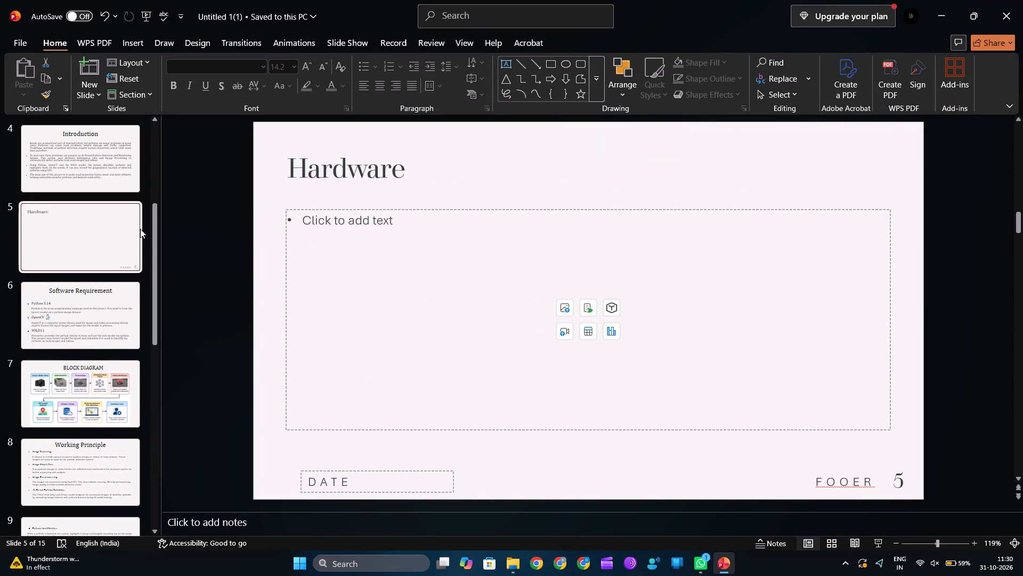
right_click(120, 226)
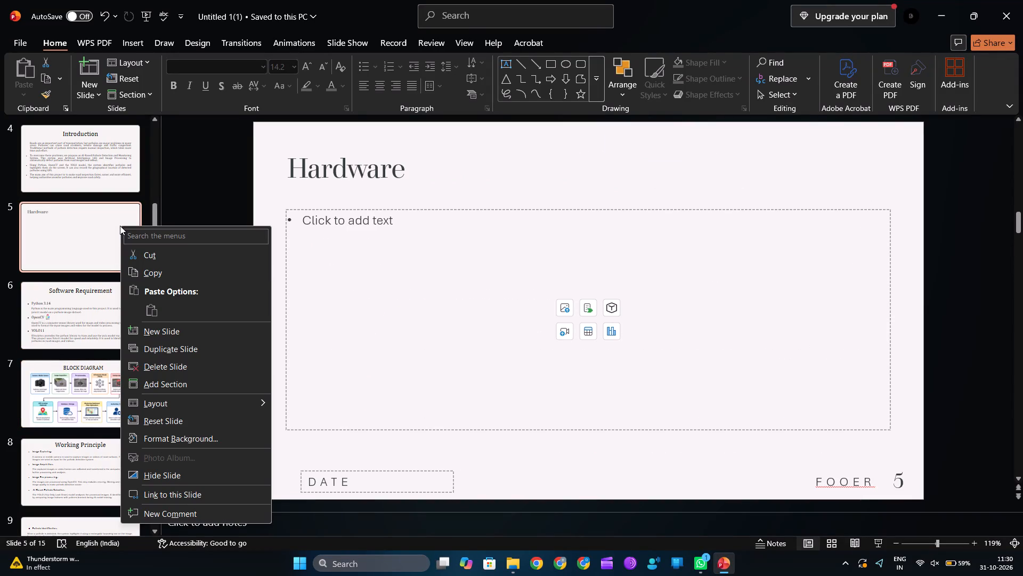
click(171, 362)
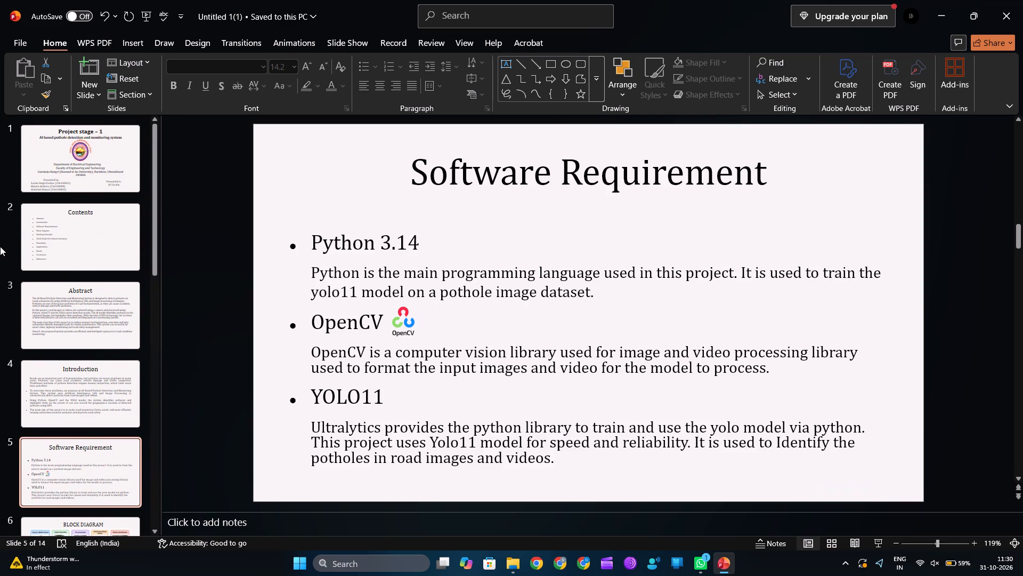
Look through the slides from the title slide to the Pothole Identification slide, returning to Software Requirement.
scroll(0, 246, up, 10)
scroll(40, 205, up, 1)
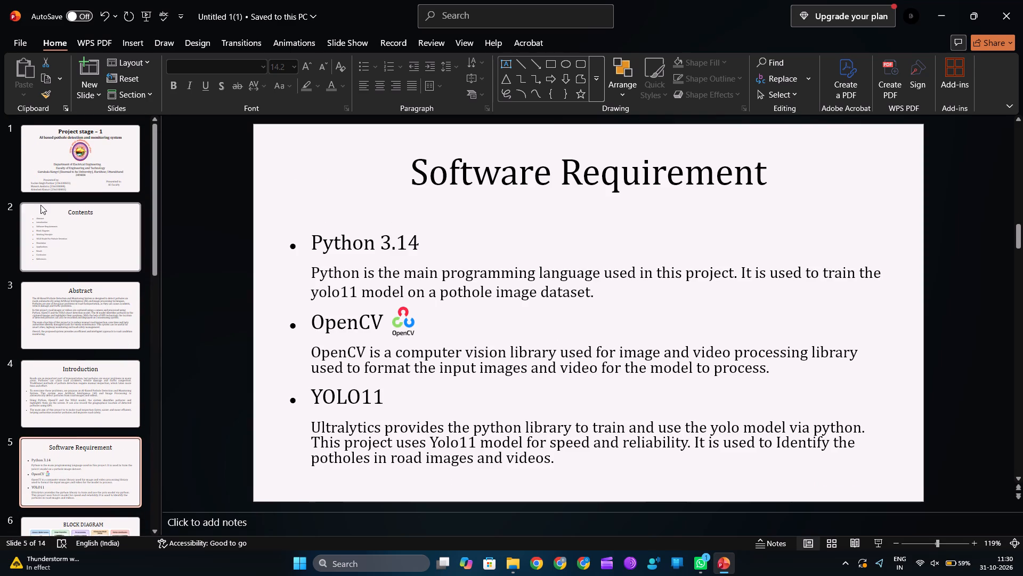
scroll(40, 205, up, 2)
click(70, 131)
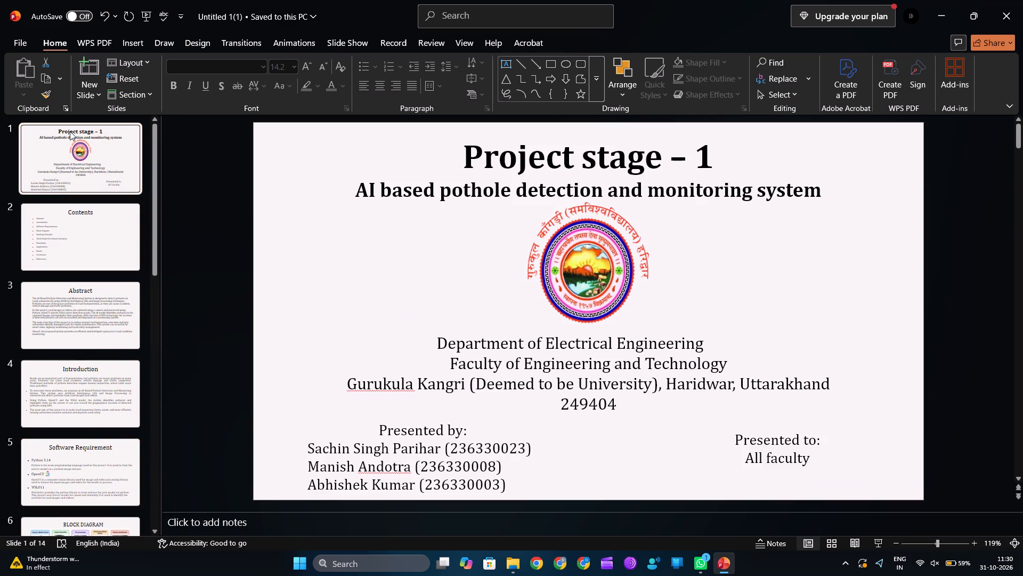
key(Down)
key(Down)
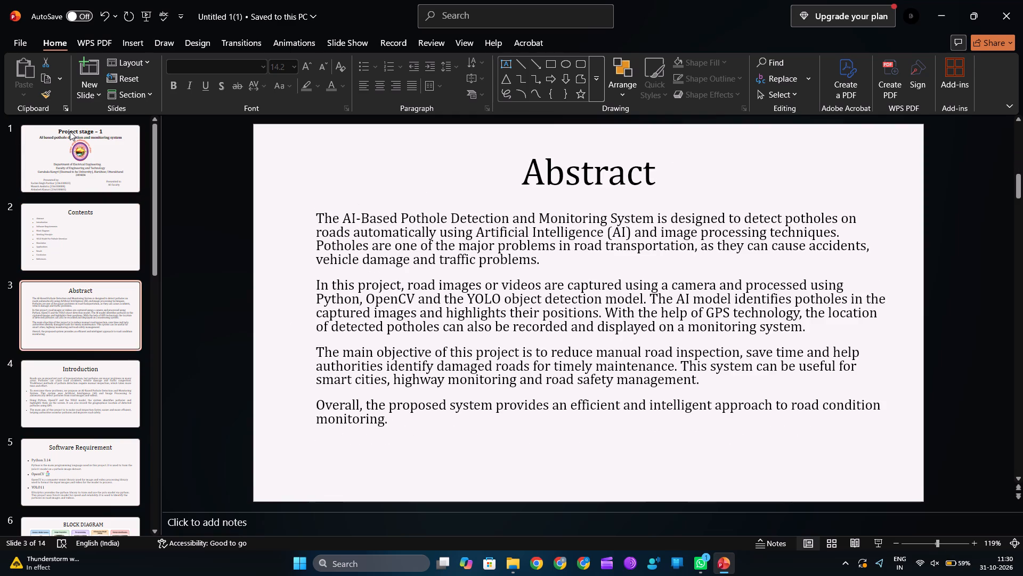
key(Down)
key(Down)
key(Down)
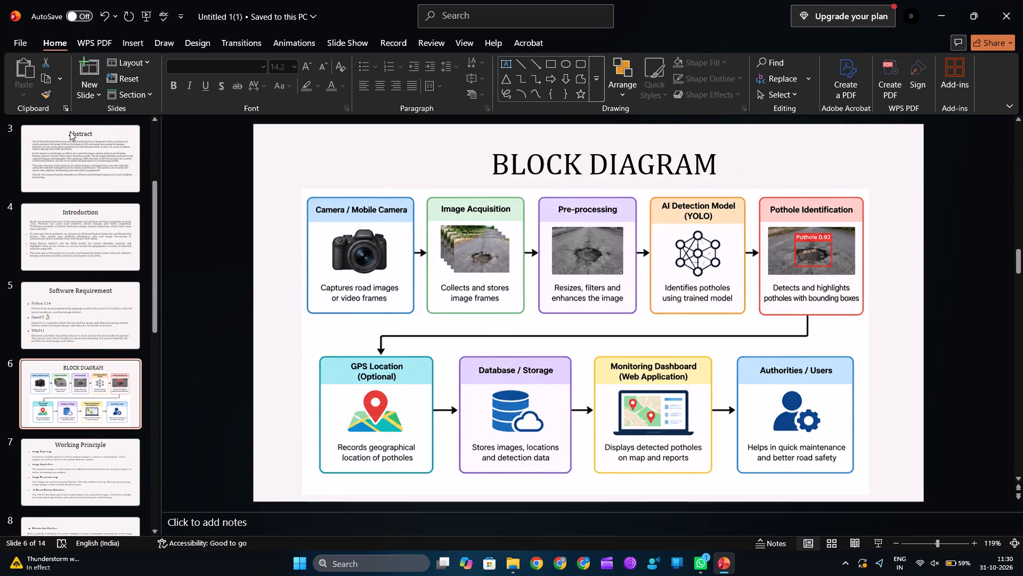
key(Down)
key(Down)
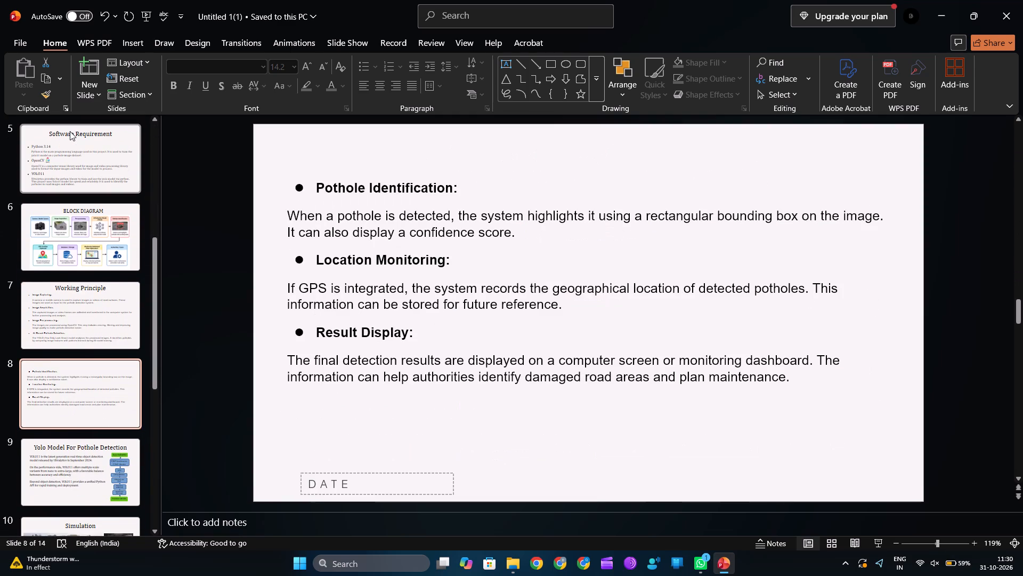
key(Up)
key(Up)
key(Up)
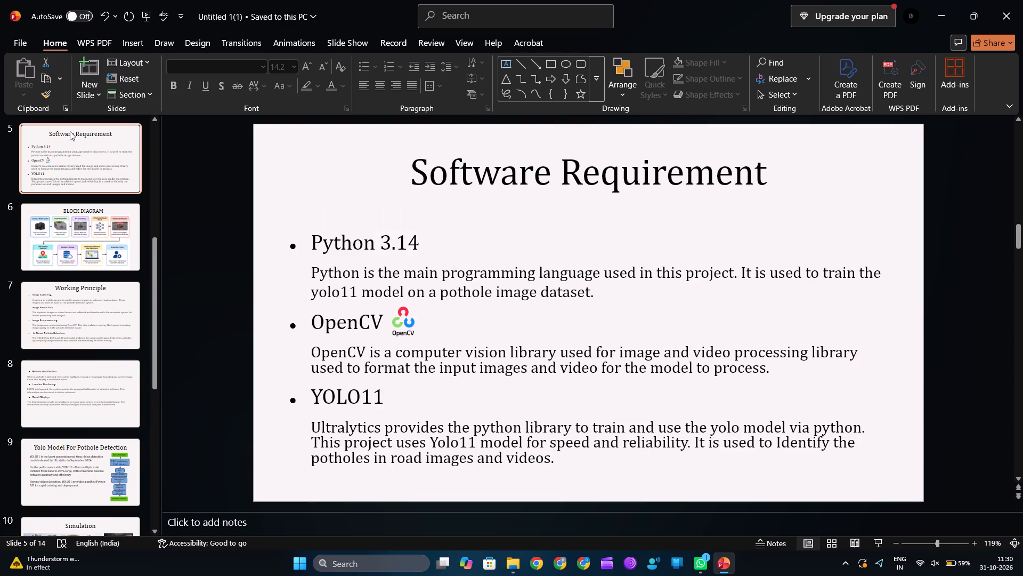
Look through the remaining slides from Software Requirement to References.
key(Down)
key(Down)
key(Down)
key(Down)
key(Down)
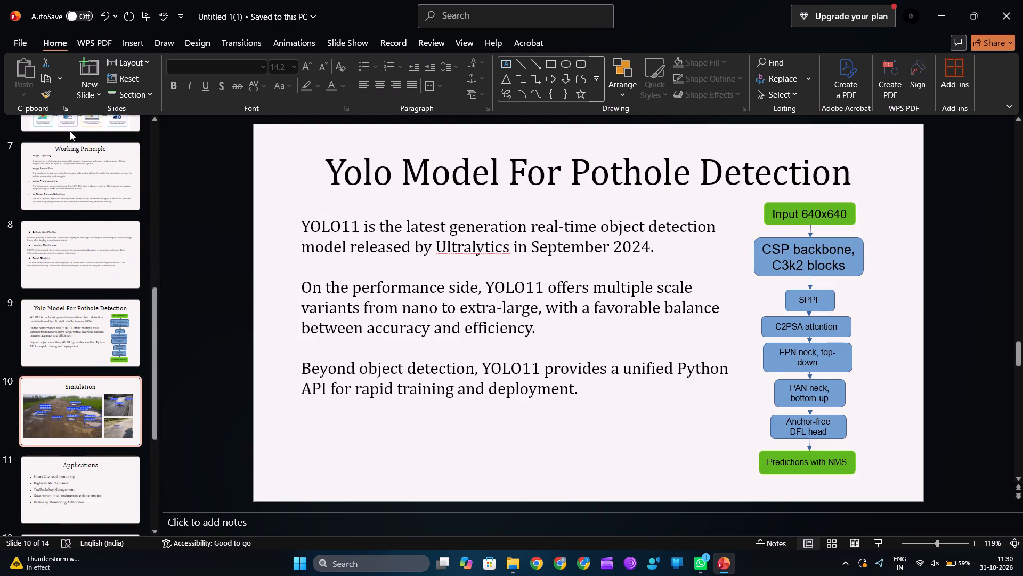
key(Down)
key(Down)
key(Down)
key(Down)
key(Down)
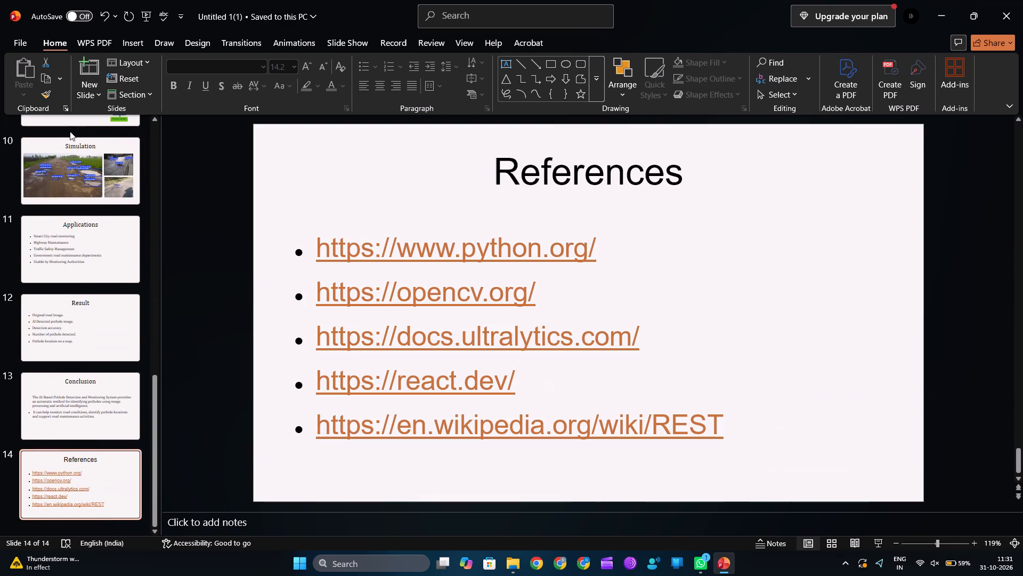
key(Down)
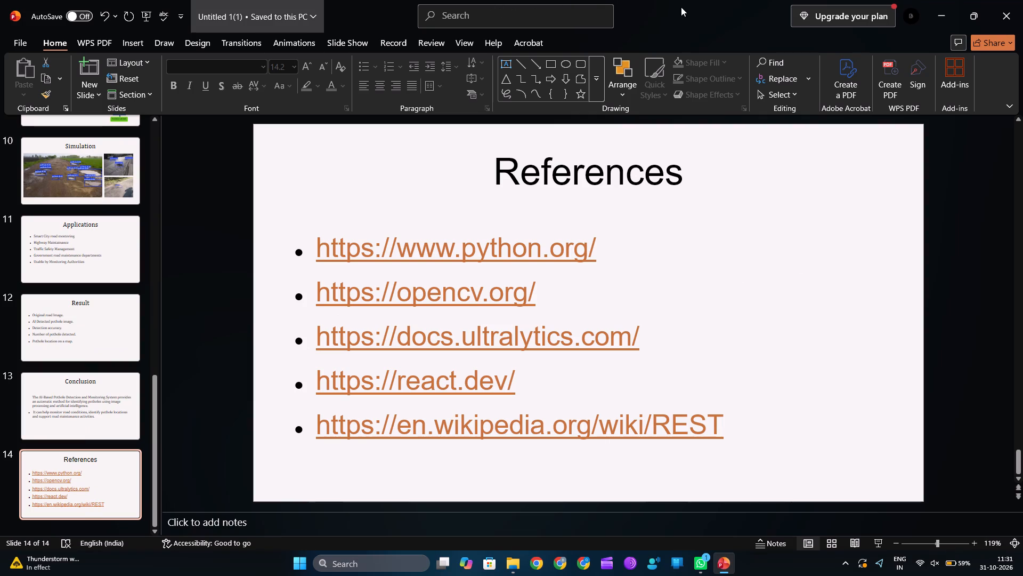
Close the Untitled 1(1) presentation.
click(1019, 1)
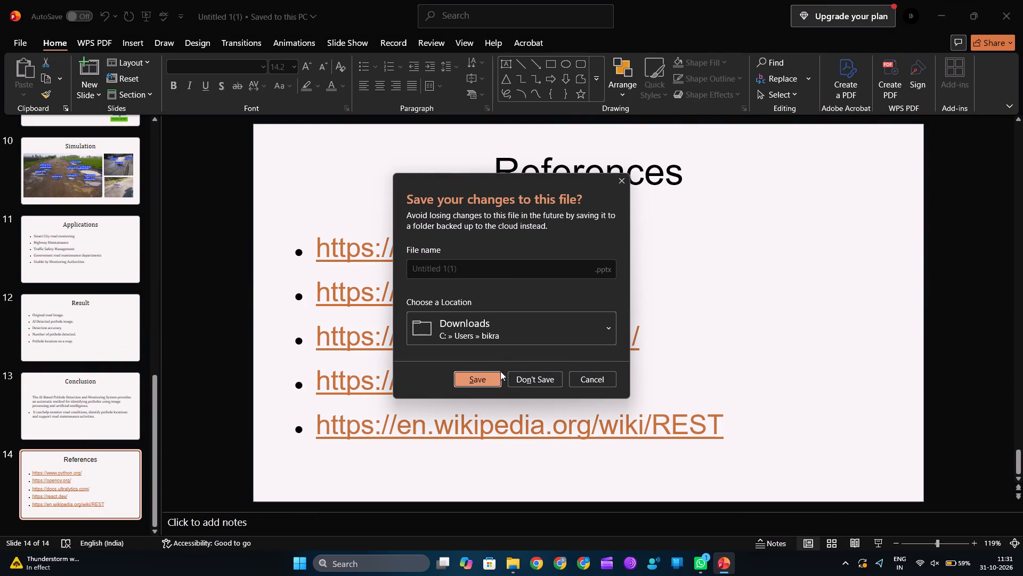
Save the changes to the Untitled 1(1) presentation in the Downloads folder as it closes.
click(476, 379)
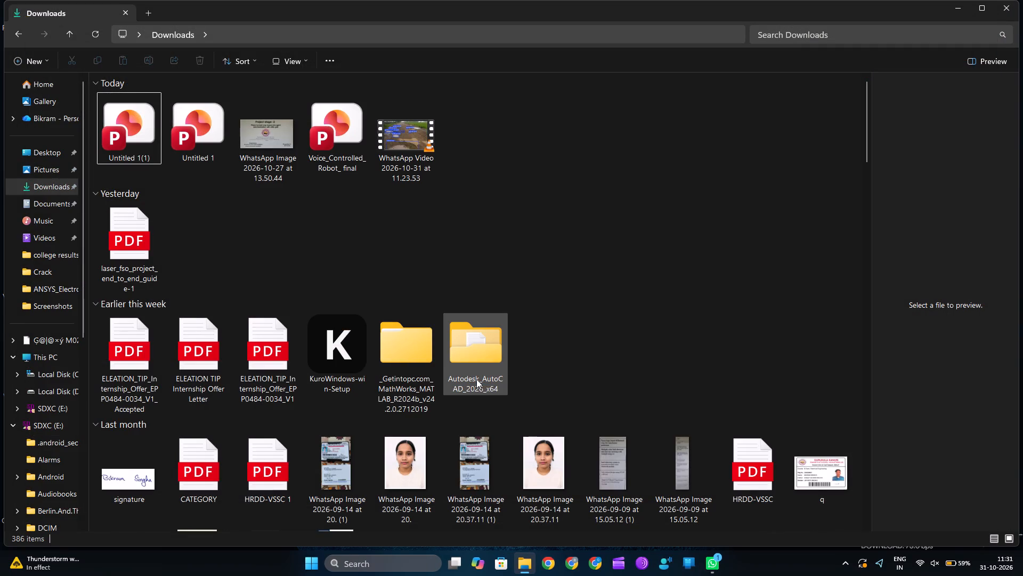
Close the File Explorer window showing the Downloads folder.
click(981, 3)
click(1006, 0)
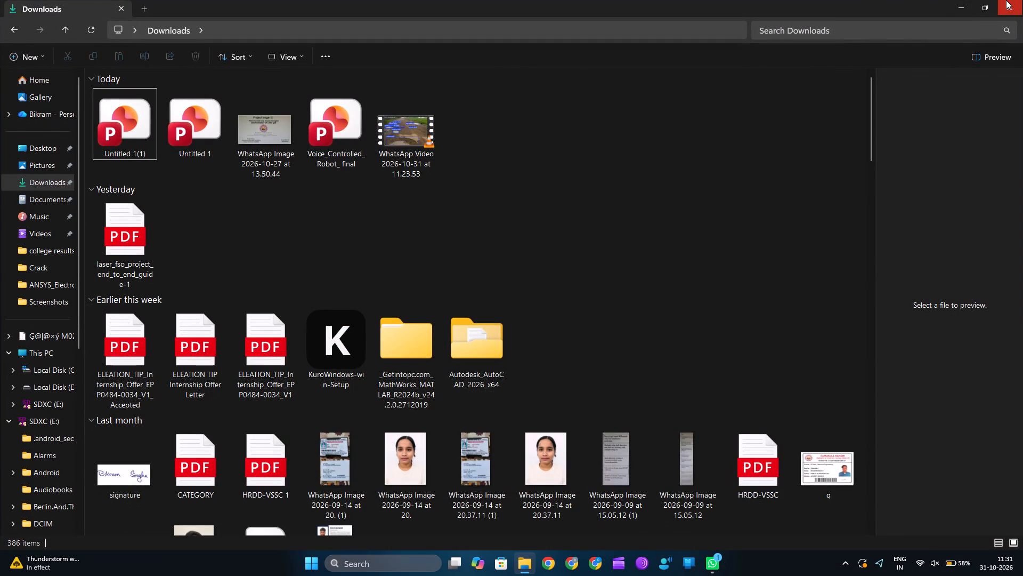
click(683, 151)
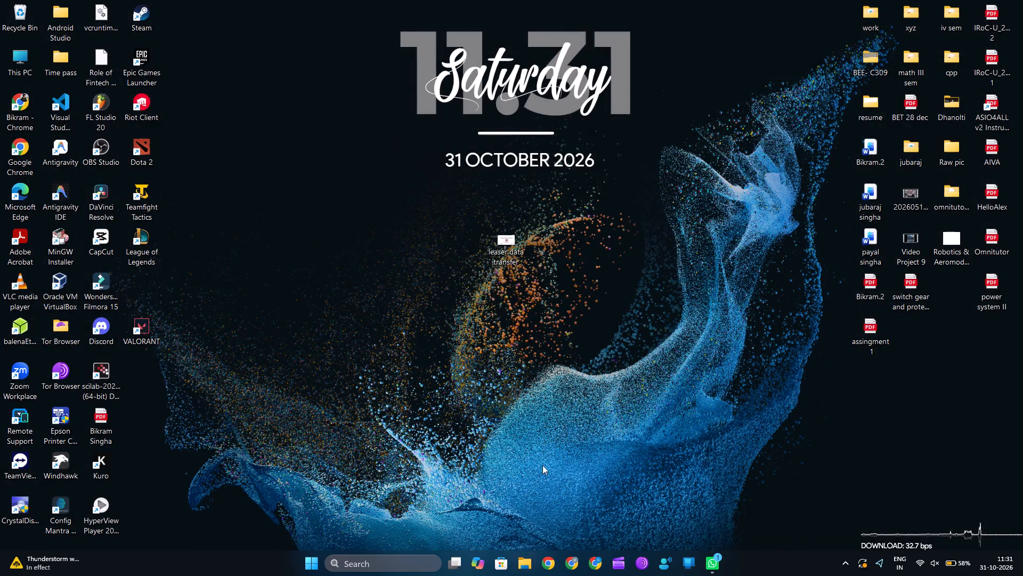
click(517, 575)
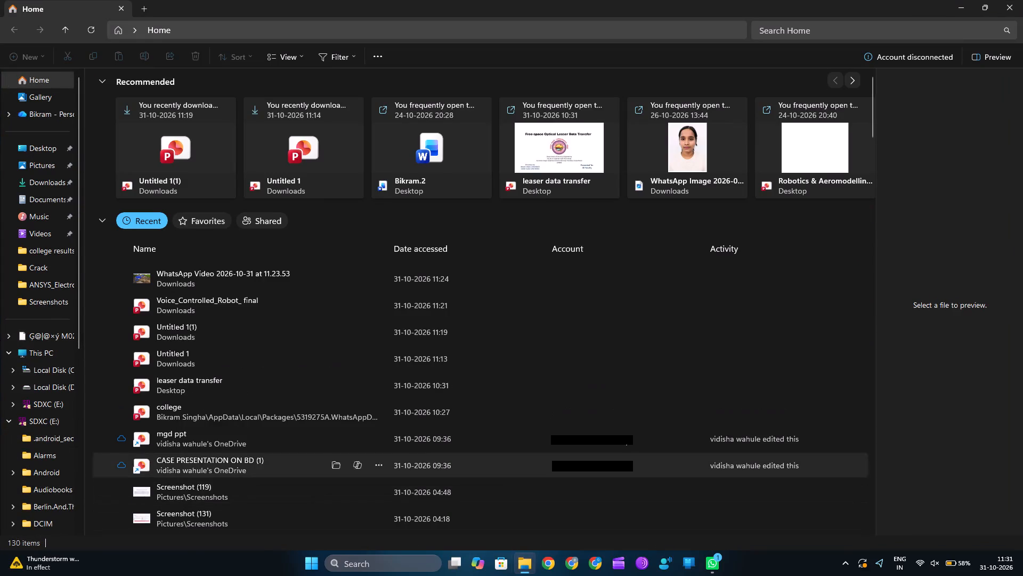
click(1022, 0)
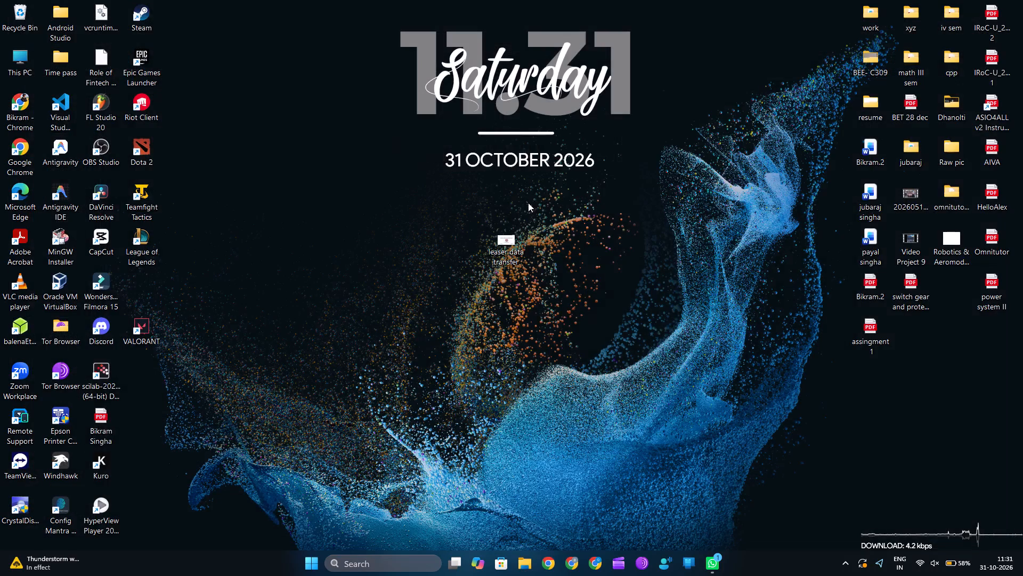
Open the leaser data transfer presentation from the desktop.
double_click(502, 238)
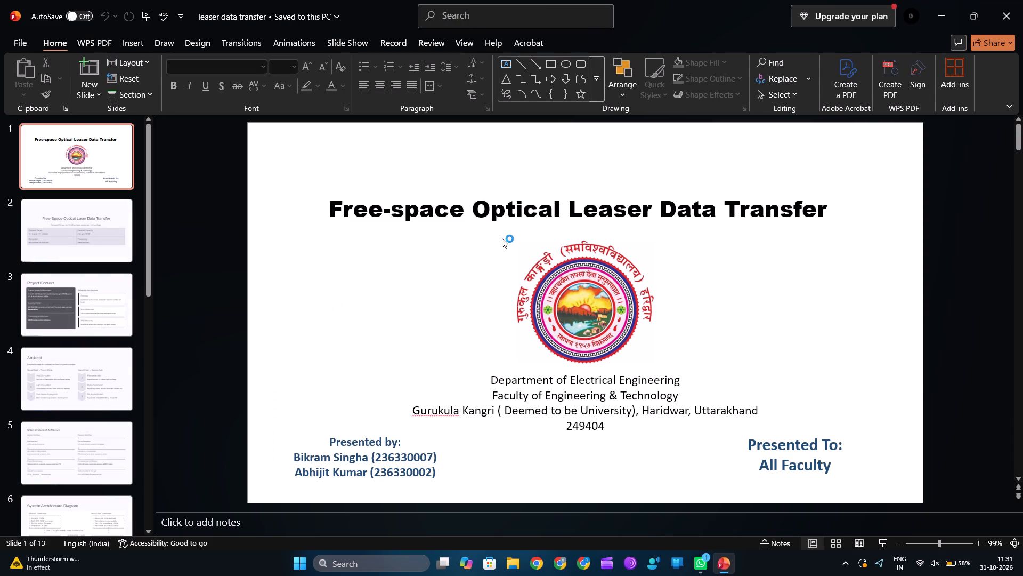
Examine the second slide of the leaser data transfer presentation.
click(98, 250)
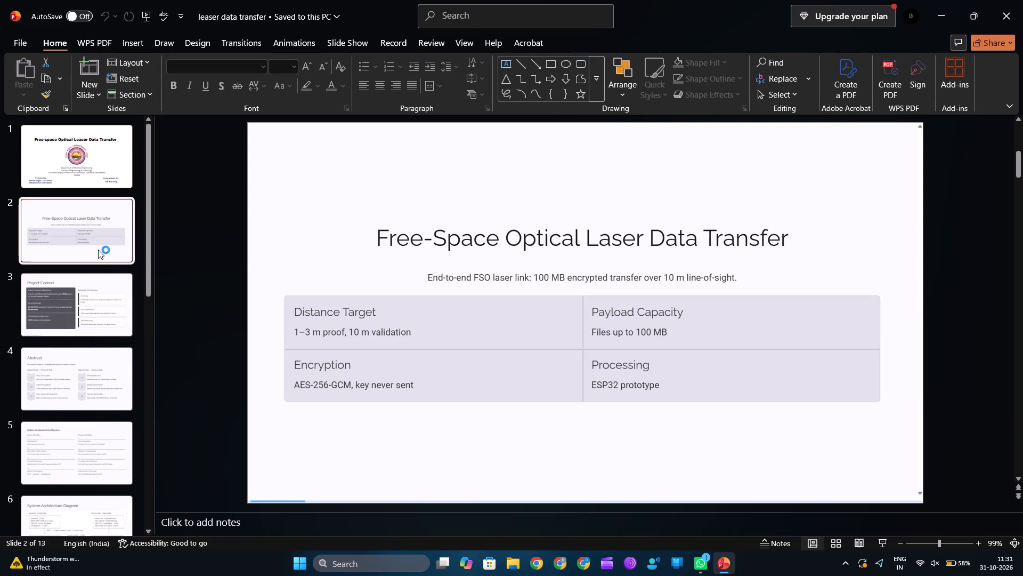
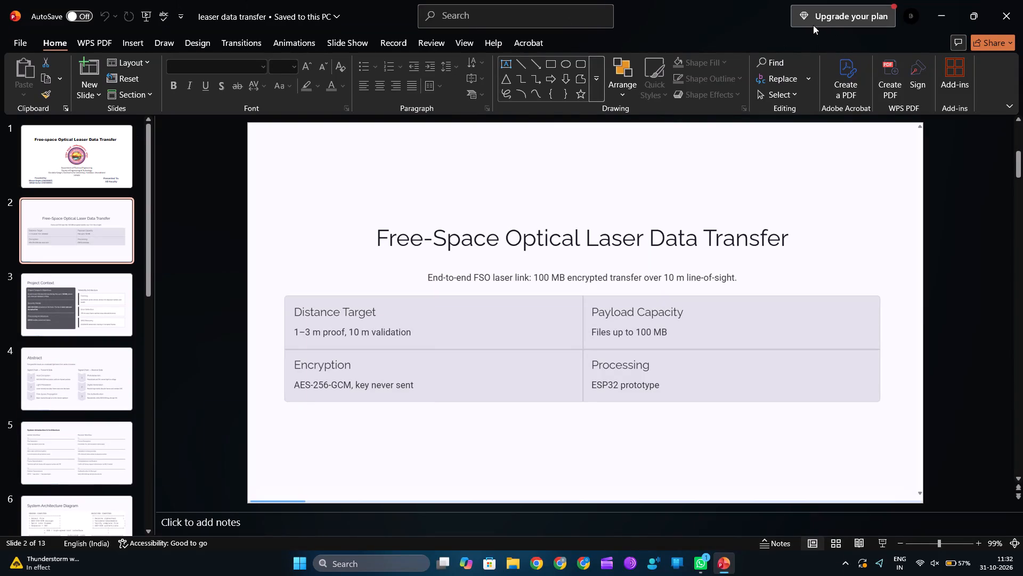
Close the leaser data transfer presentation and return to the desktop.
click(1008, 0)
click(615, 277)
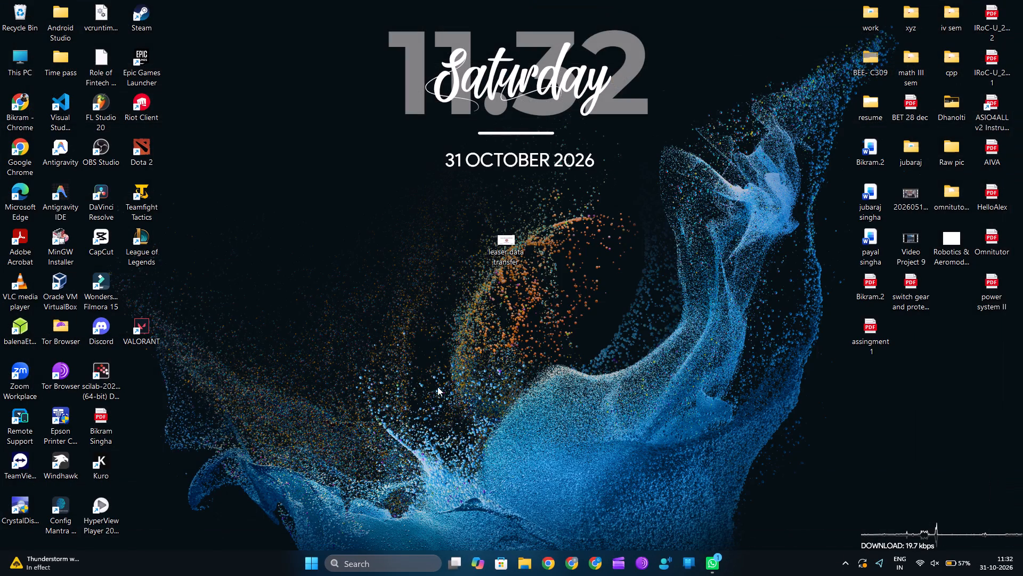
Open the computer's power options and choose a power action to end the session.
click(312, 558)
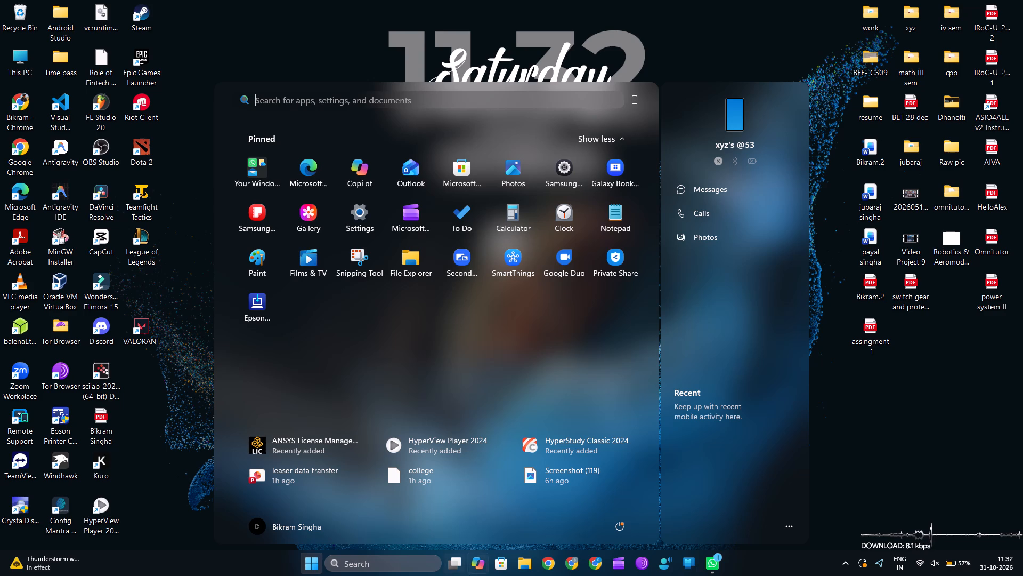
click(619, 517)
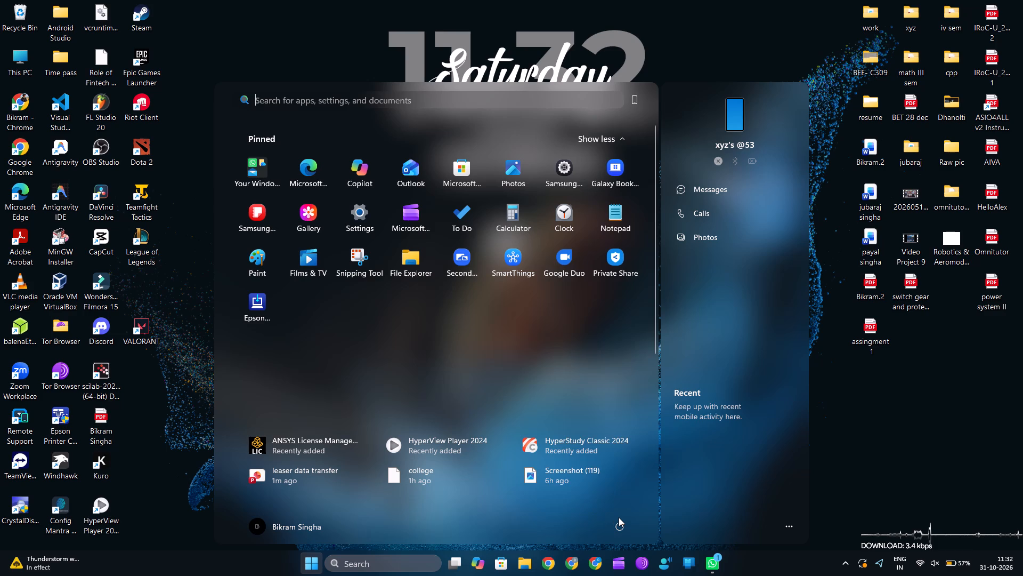
click(603, 466)
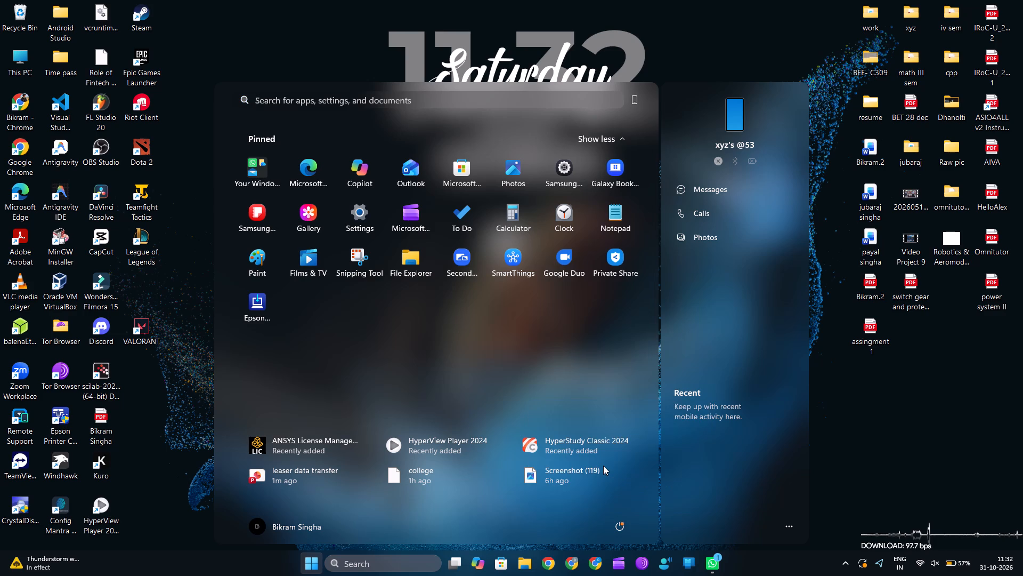